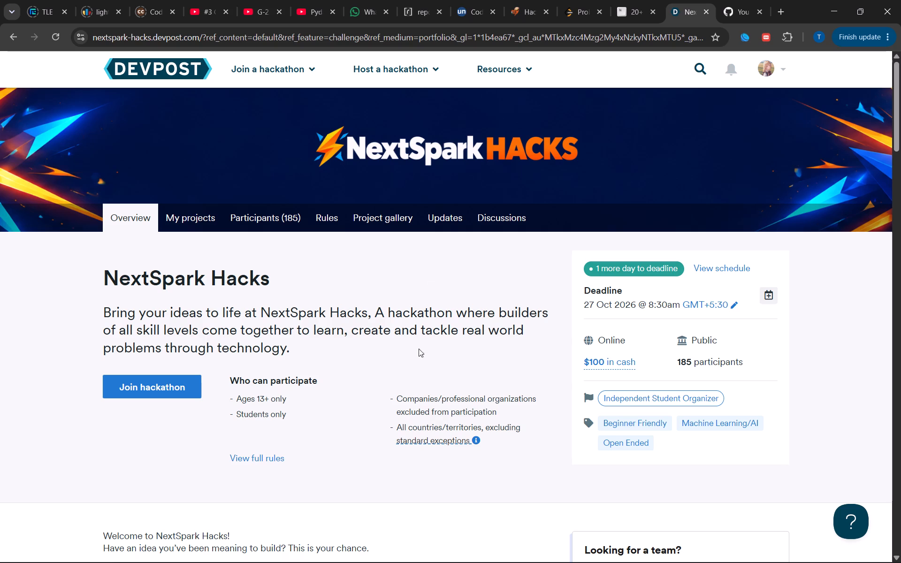
Read through the NextSpark Hacks overview, including its submission requirements, prizes and eligibility.
{"action": "scroll", "coordinate": [426, 352], "scroll_direction": "down", "scroll_amount": 1}
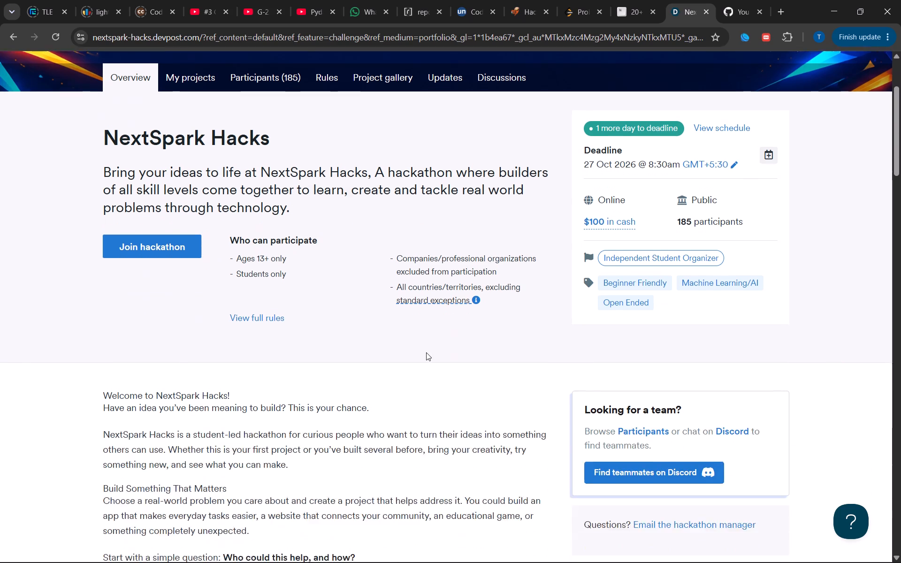
{"action": "scroll", "coordinate": [426, 352], "scroll_direction": "down", "scroll_amount": 4}
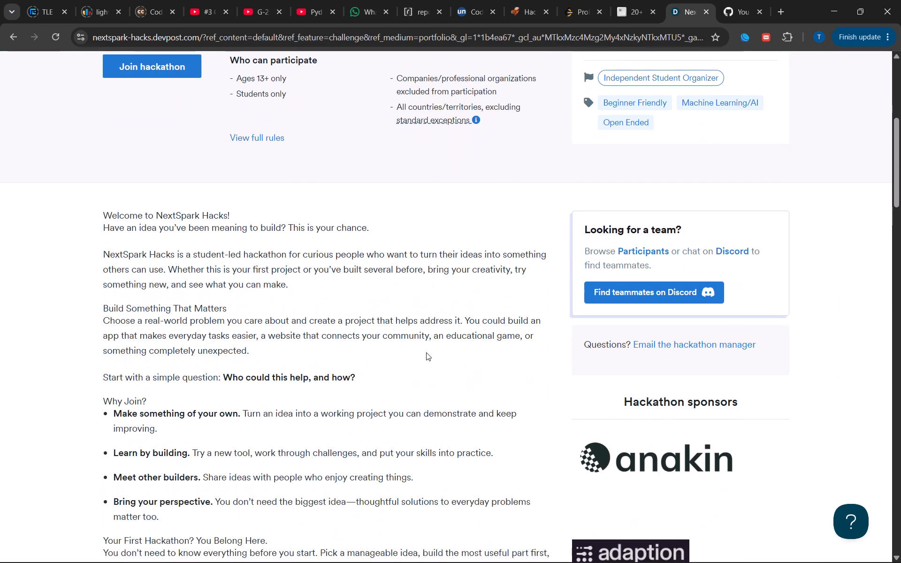
{"action": "scroll", "coordinate": [426, 352], "scroll_direction": "down", "scroll_amount": 2}
{"action": "scroll", "coordinate": [426, 352], "scroll_direction": "up", "scroll_amount": 3}
{"action": "scroll", "coordinate": [426, 352], "scroll_direction": "down", "scroll_amount": 1}
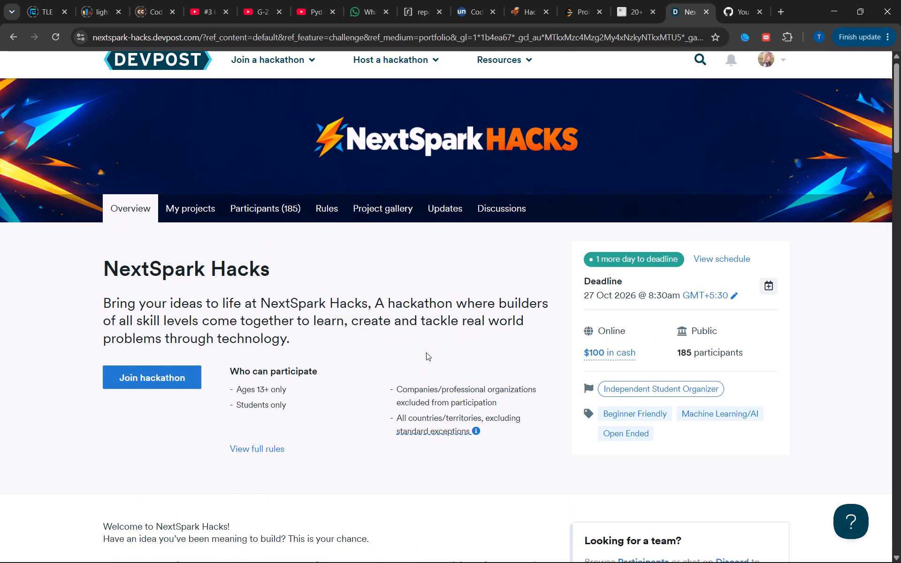
{"action": "scroll", "coordinate": [426, 352], "scroll_direction": "down", "scroll_amount": 9}
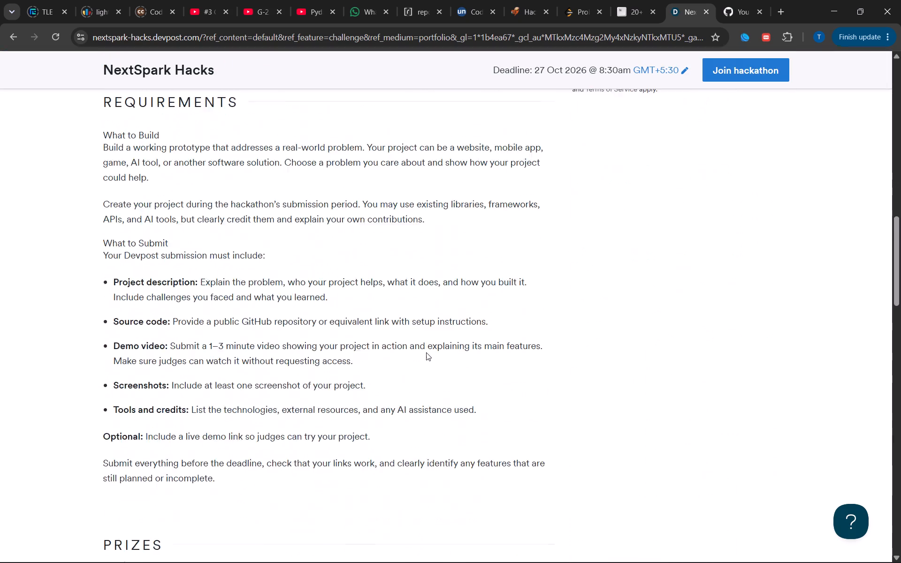
{"action": "scroll", "coordinate": [426, 352], "scroll_direction": "down", "scroll_amount": 2}
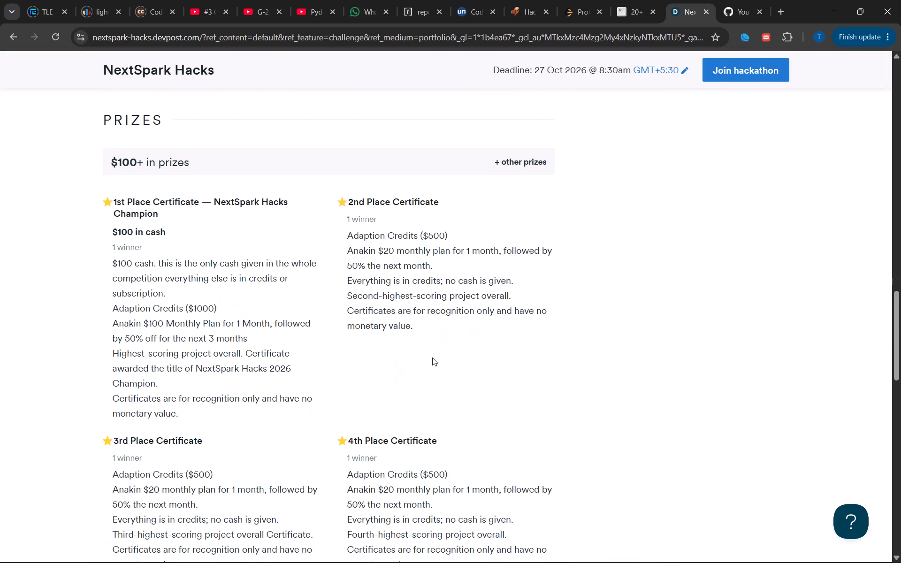
{"action": "scroll", "coordinate": [430, 356], "scroll_direction": "down", "scroll_amount": 3}
{"action": "scroll", "coordinate": [430, 356], "scroll_direction": "up", "scroll_amount": 1}
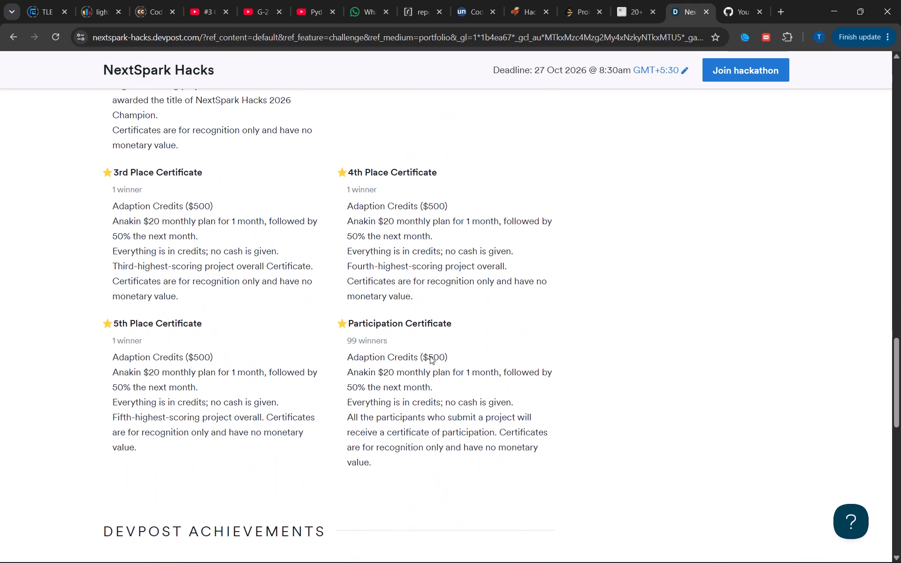
{"action": "scroll", "coordinate": [430, 356], "scroll_direction": "up", "scroll_amount": 1}
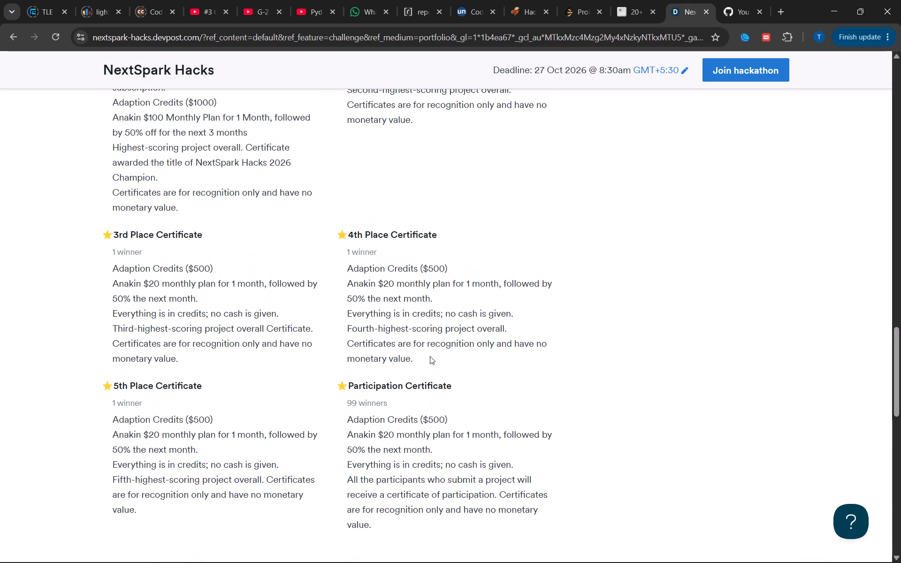
{"action": "scroll", "coordinate": [430, 356], "scroll_direction": "up", "scroll_amount": 6}
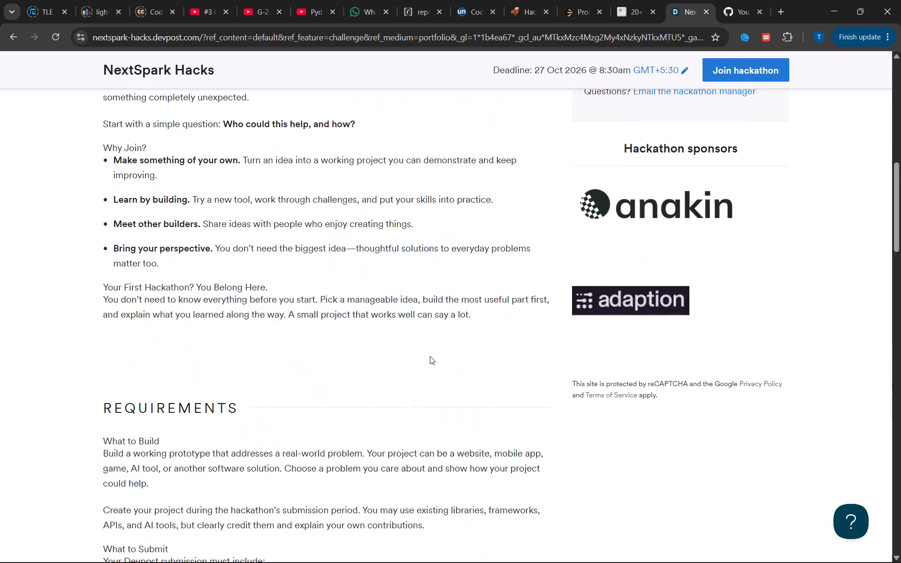
{"action": "scroll", "coordinate": [430, 356], "scroll_direction": "up", "scroll_amount": 6}
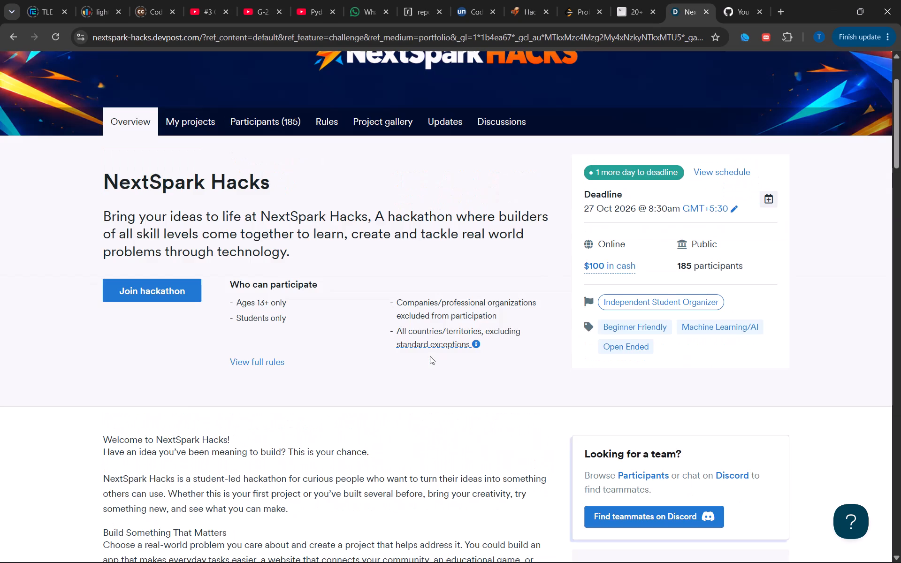
{"action": "scroll", "coordinate": [430, 356], "scroll_direction": "down", "scroll_amount": 8}
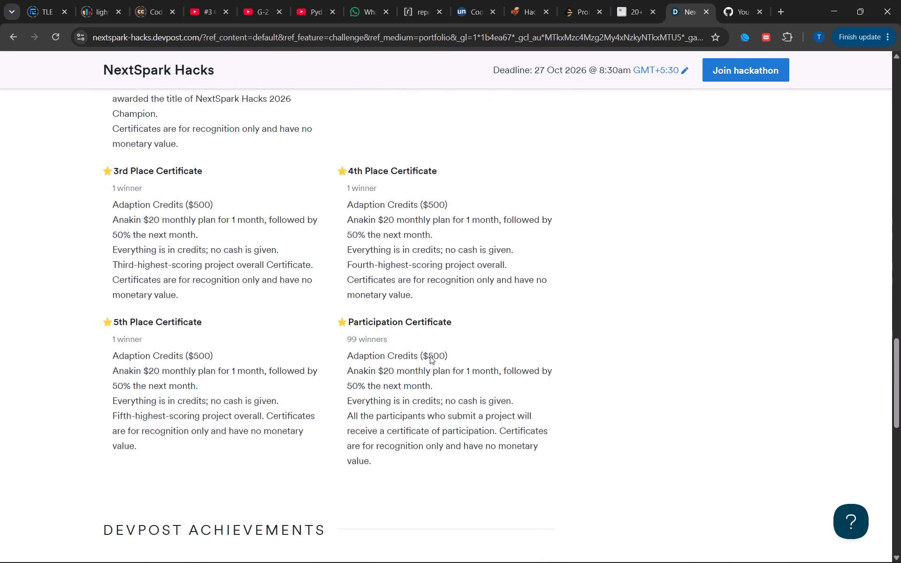
{"action": "scroll", "coordinate": [430, 356], "scroll_direction": "down", "scroll_amount": 1}
{"action": "scroll", "coordinate": [430, 356], "scroll_direction": "up", "scroll_amount": 1}
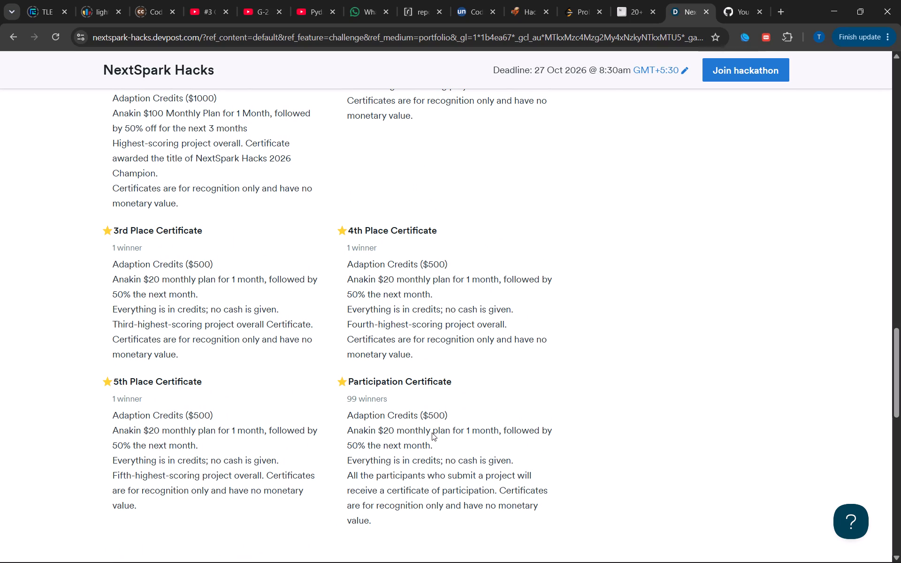
{"action": "scroll", "coordinate": [433, 432], "scroll_direction": "up", "scroll_amount": 9}
{"action": "scroll", "coordinate": [433, 434], "scroll_direction": "right", "scroll_amount": 1}
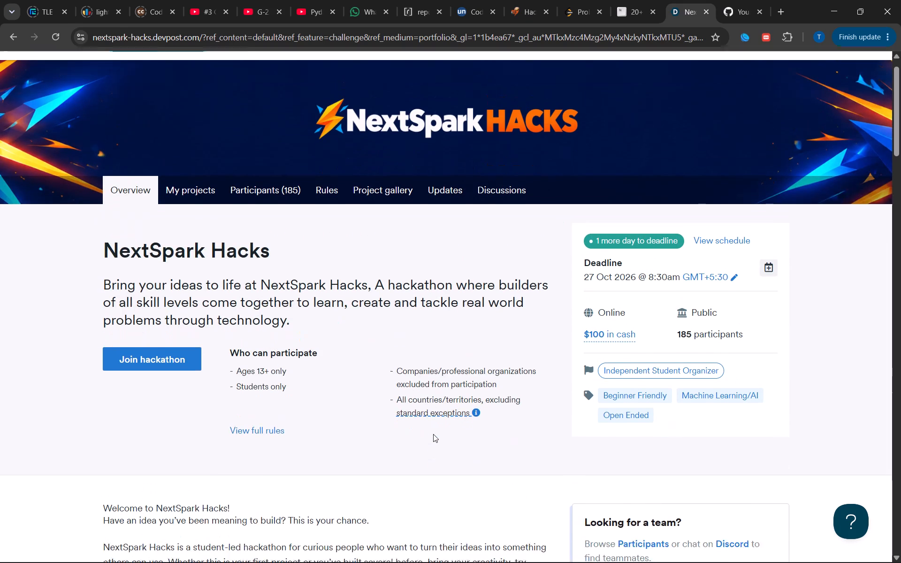
{"action": "scroll", "coordinate": [433, 434], "scroll_direction": "right", "scroll_amount": 1}
Register for NextSpark Hacks as working solo, referred by Devpost, agreeing to the eligibility requirements, Official Rules and Terms of Service.
{"action": "left_click", "coordinate": [156, 385]}
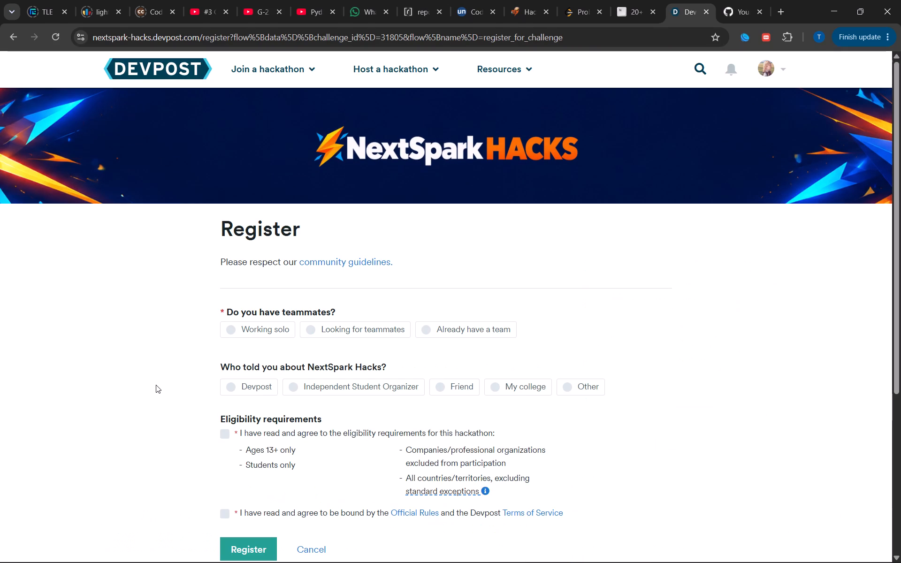
{"action": "left_click", "coordinate": [268, 329]}
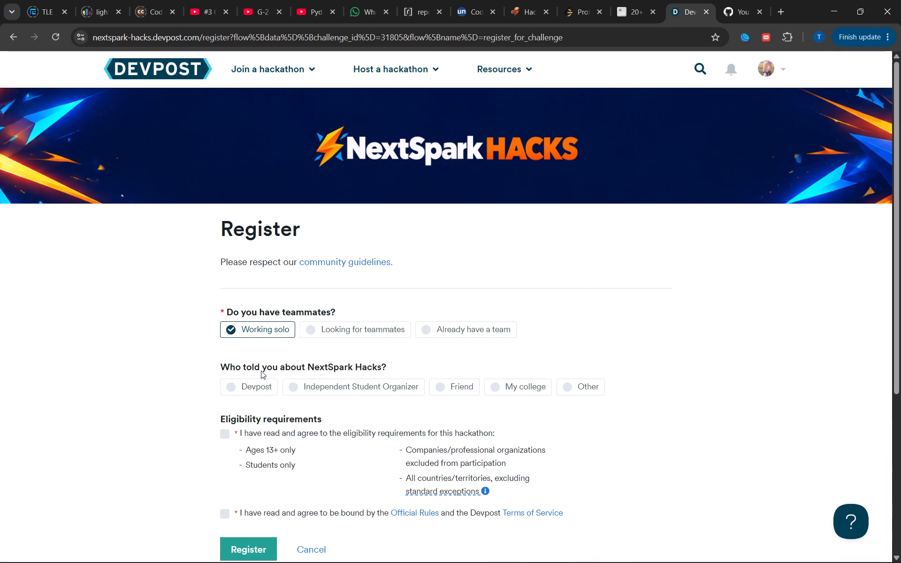
{"action": "left_click", "coordinate": [262, 380]}
{"action": "scroll", "coordinate": [262, 380], "scroll_direction": "down", "scroll_amount": 1}
{"action": "left_click", "coordinate": [225, 388]}
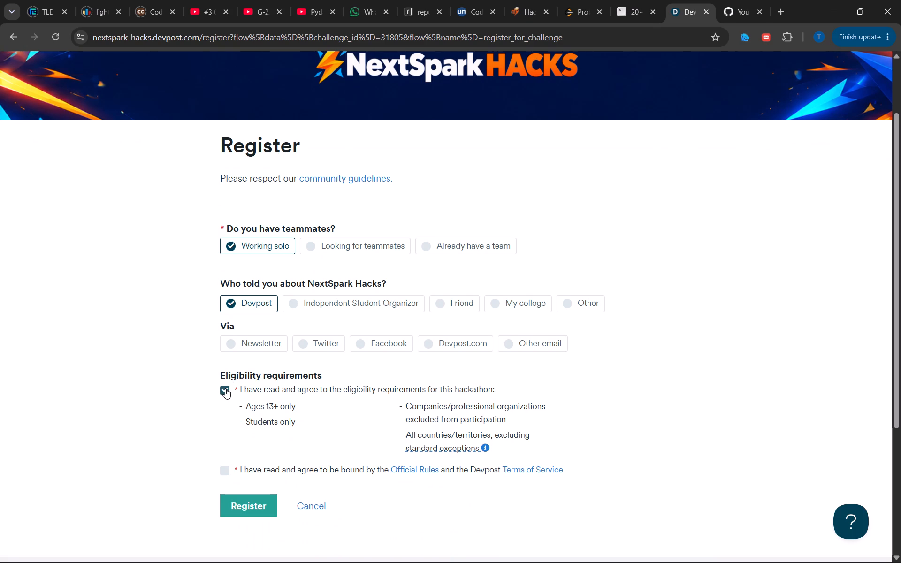
{"action": "left_click", "coordinate": [223, 472]}
{"action": "left_click", "coordinate": [244, 502]}
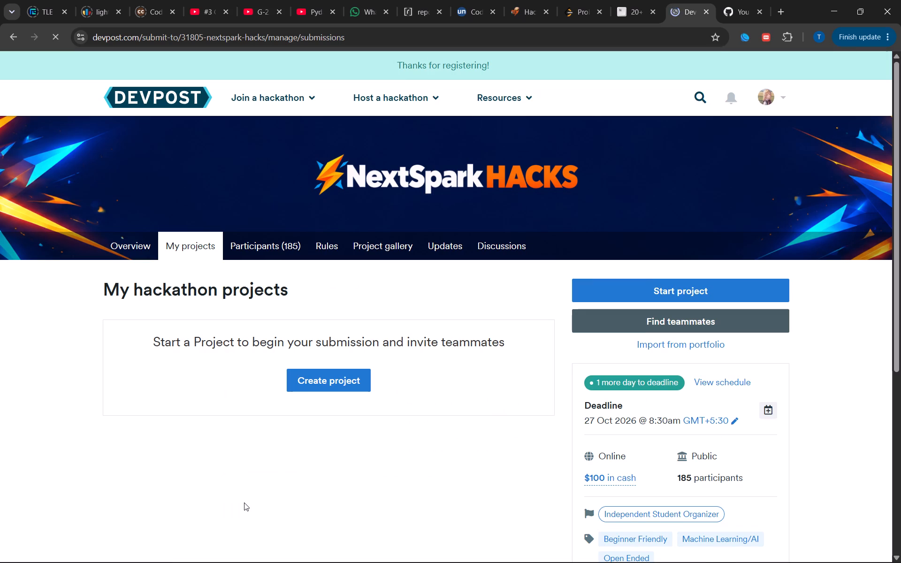
Create a new project submission for NextSpark Hacks and look over its Project overview form.
{"action": "left_click", "coordinate": [322, 378]}
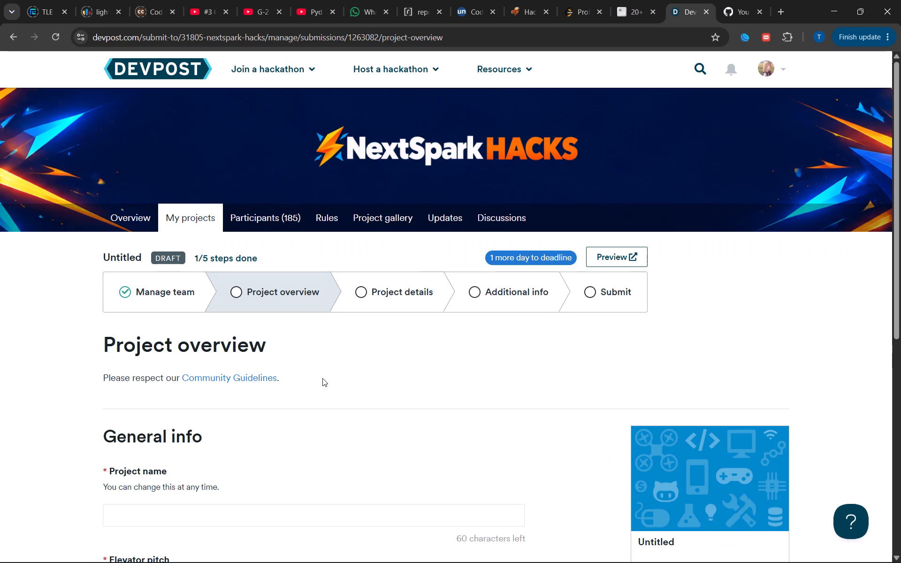
{"action": "scroll", "coordinate": [322, 378], "scroll_direction": "down", "scroll_amount": 1}
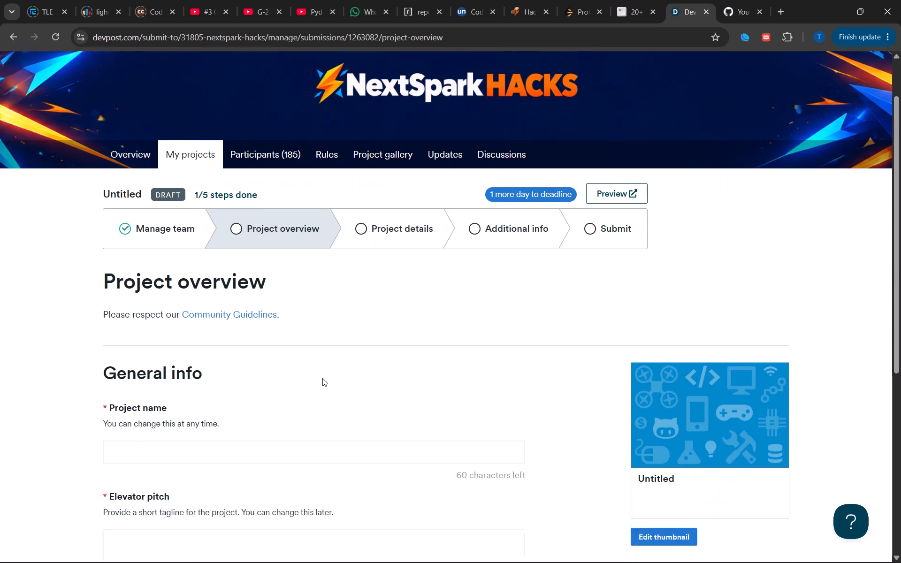
{"action": "scroll", "coordinate": [322, 378], "scroll_direction": "down", "scroll_amount": 3}
{"action": "scroll", "coordinate": [322, 378], "scroll_direction": "up", "scroll_amount": 2}
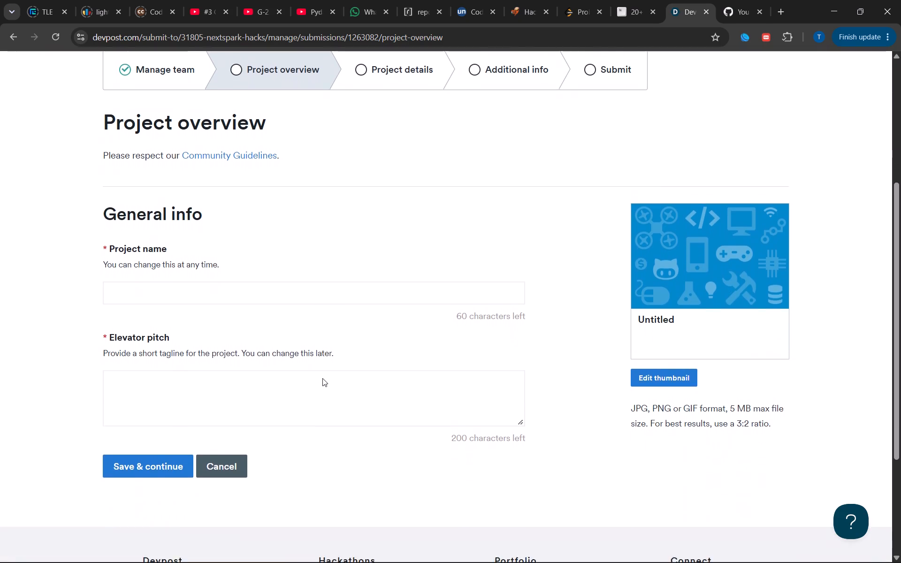
{"action": "scroll", "coordinate": [322, 378], "scroll_direction": "up", "scroll_amount": 2}
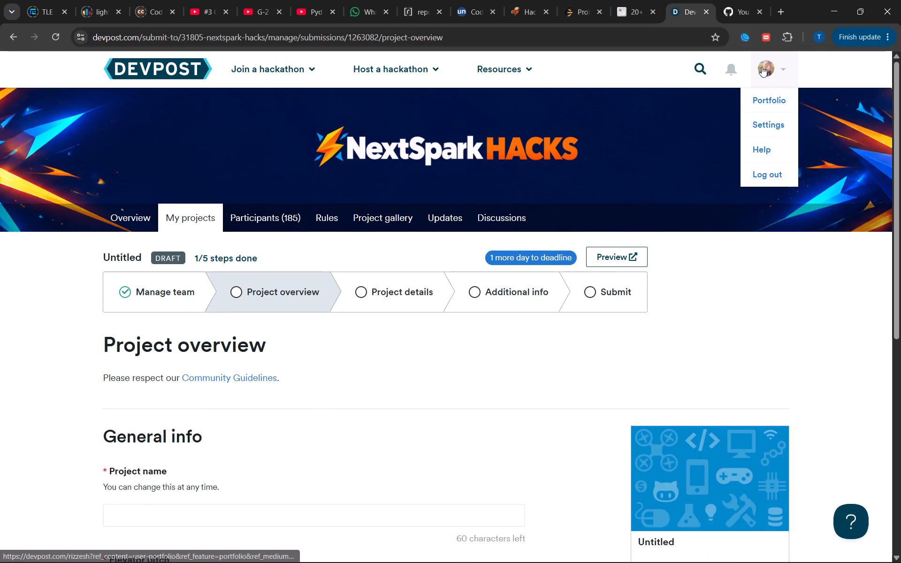
Open the account's portfolio in a new tab and go to the Sachet: Real-Time Scam Call Detection project.
{"action": "right_click", "coordinate": [768, 100]}
{"action": "left_click", "coordinate": [725, 113]}
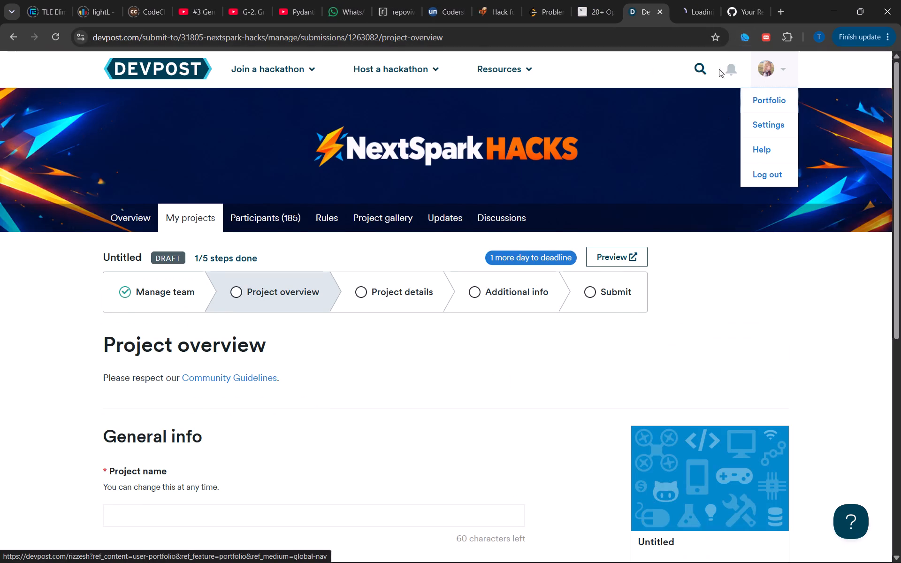
{"action": "left_click", "coordinate": [703, 0]}
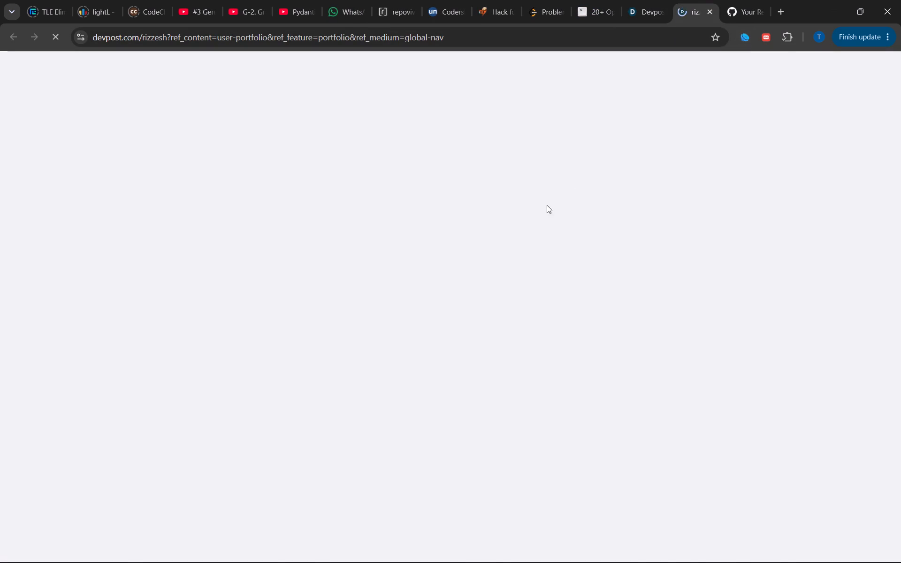
{"action": "scroll", "coordinate": [504, 249], "scroll_direction": "down", "scroll_amount": 1}
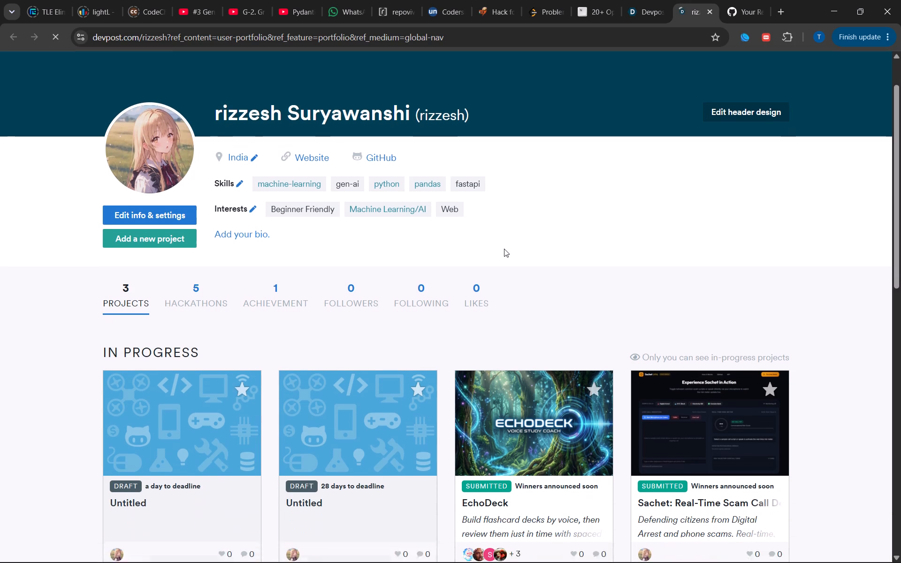
{"action": "scroll", "coordinate": [504, 249], "scroll_direction": "down", "scroll_amount": 3}
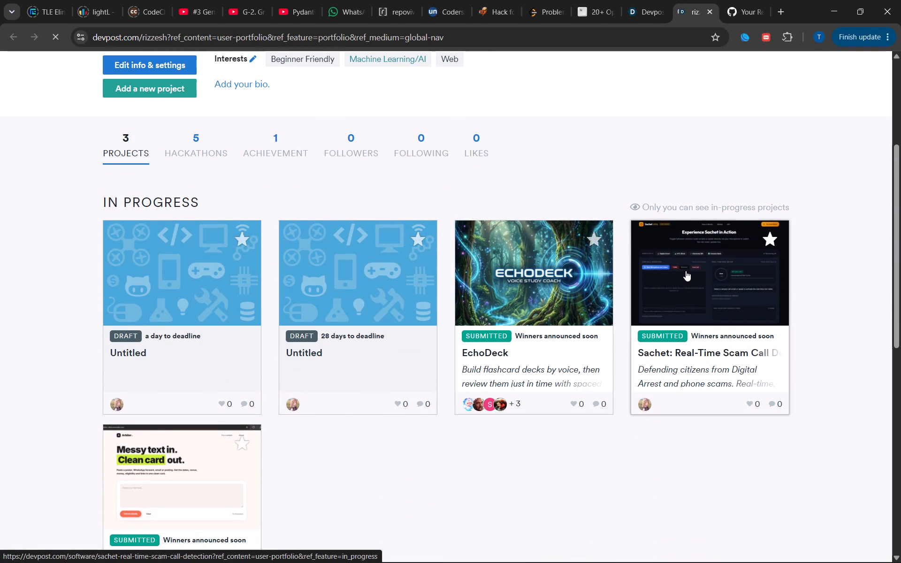
{"action": "left_click", "coordinate": [686, 271]}
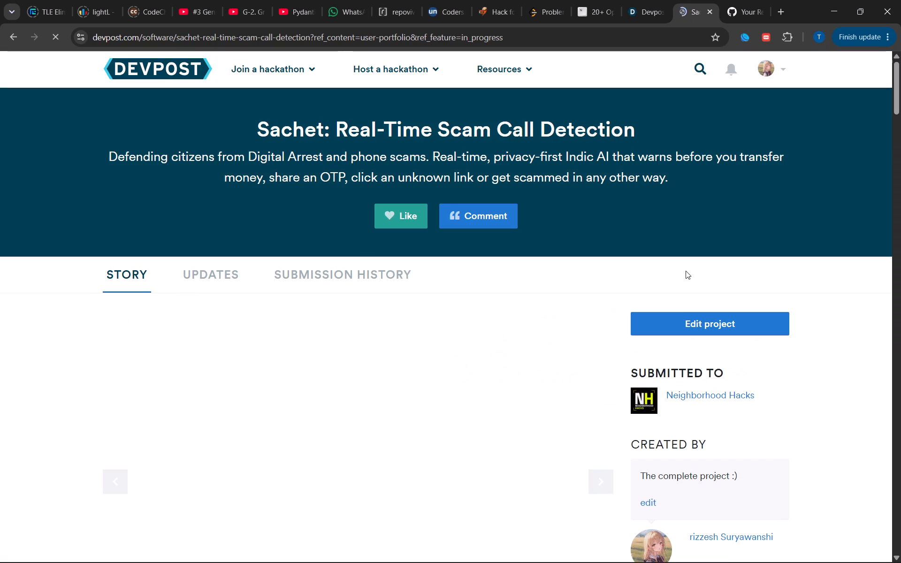
Examine the Sachet project's Updates section and skim its story back to the project header.
{"action": "left_click", "coordinate": [223, 264]}
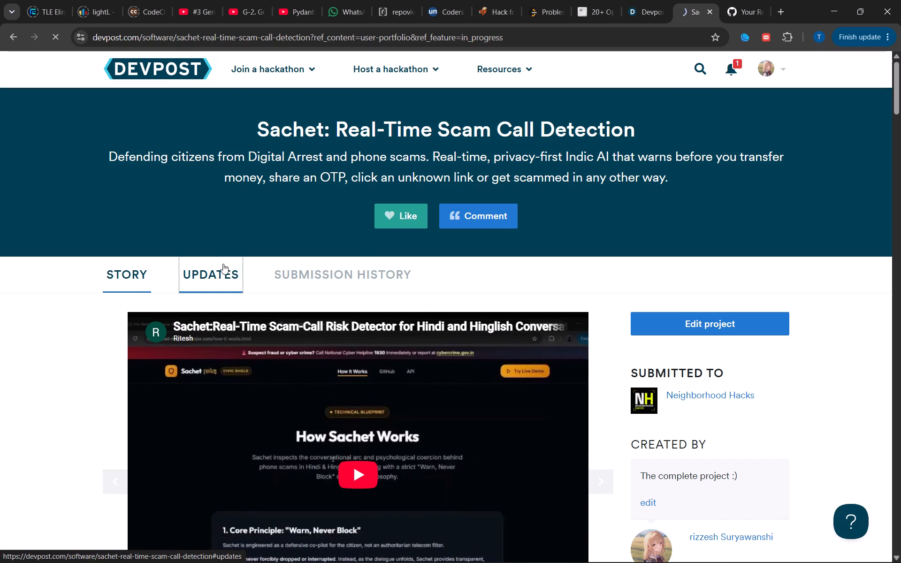
{"action": "scroll", "coordinate": [223, 264], "scroll_direction": "down", "scroll_amount": 2}
{"action": "scroll", "coordinate": [223, 264], "scroll_direction": "up", "scroll_amount": 3}
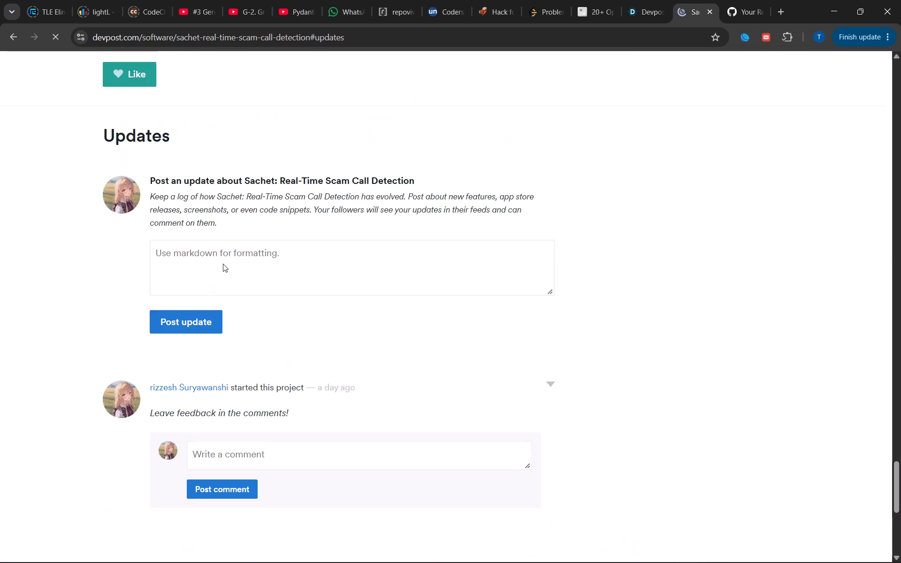
{"action": "scroll", "coordinate": [223, 264], "scroll_direction": "up", "scroll_amount": 8}
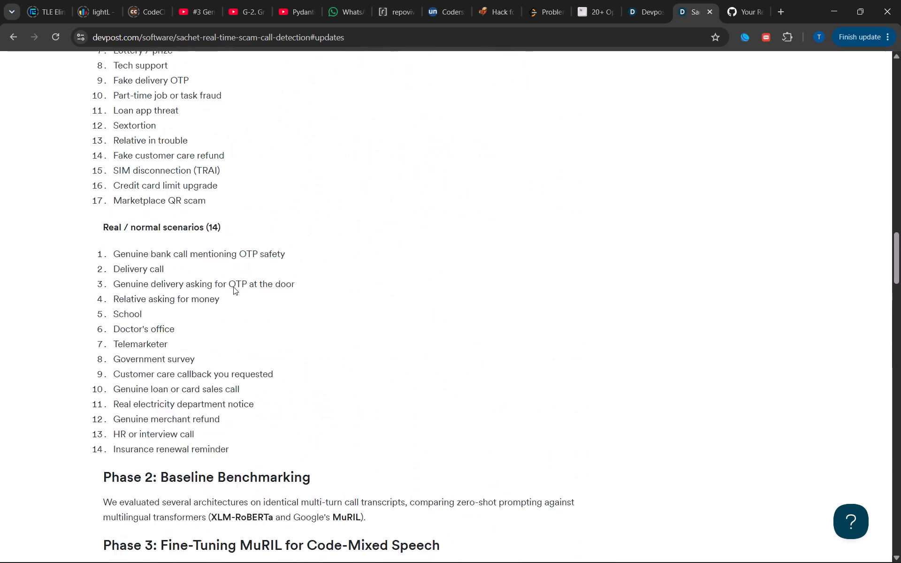
{"action": "scroll", "coordinate": [233, 287], "scroll_direction": "up", "scroll_amount": 6}
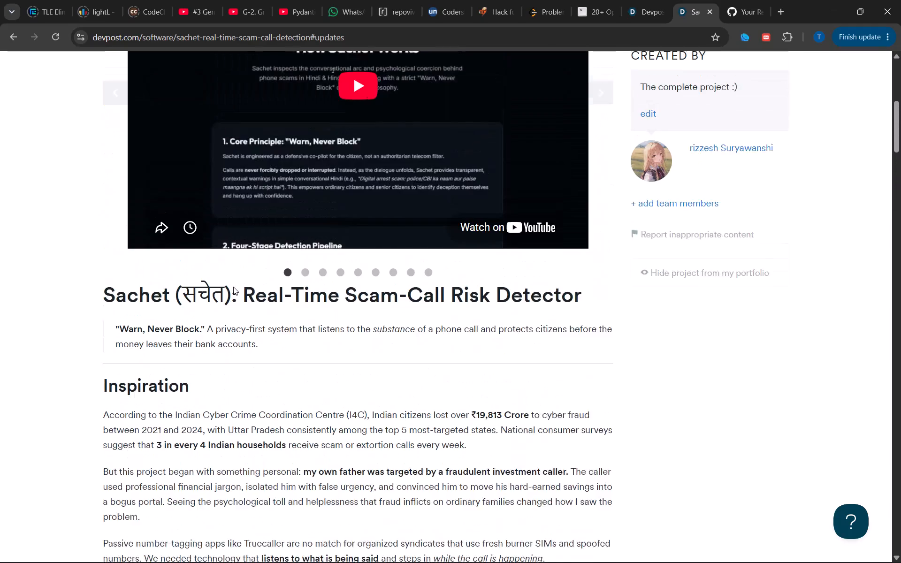
{"action": "scroll", "coordinate": [233, 287], "scroll_direction": "up", "scroll_amount": 7}
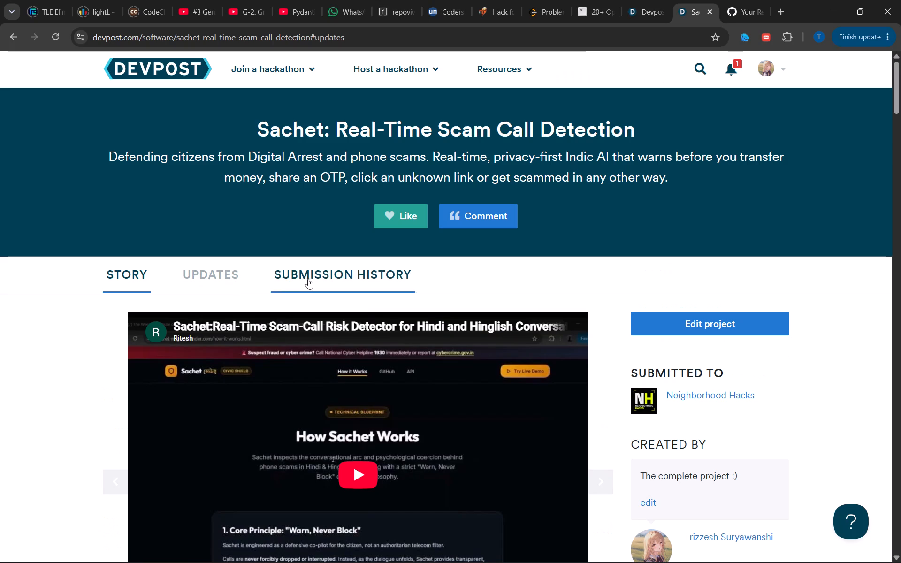
Examine the Sachet project's Submission history and review its written story back up to the demo video.
{"action": "left_click", "coordinate": [310, 279]}
{"action": "scroll", "coordinate": [310, 279], "scroll_direction": "up", "scroll_amount": 4}
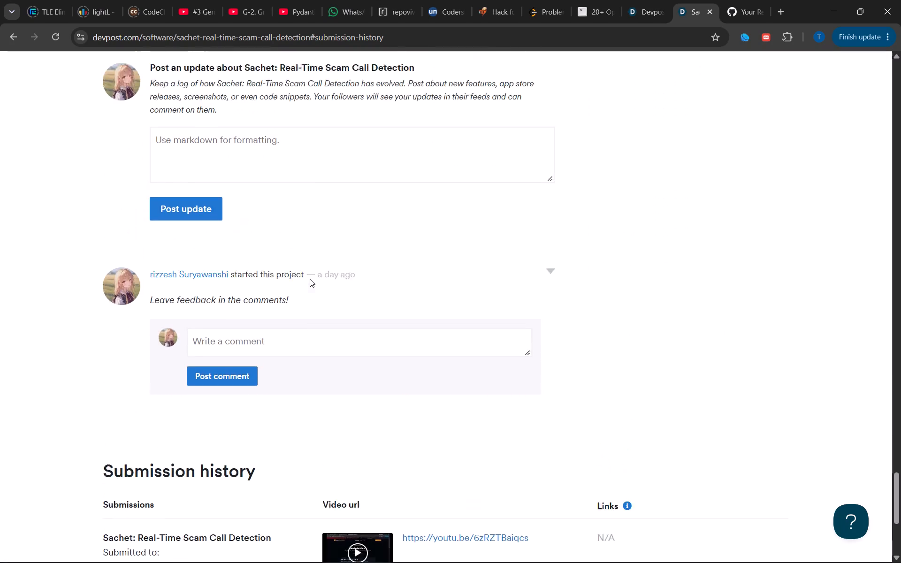
{"action": "scroll", "coordinate": [310, 279], "scroll_direction": "up", "scroll_amount": 6}
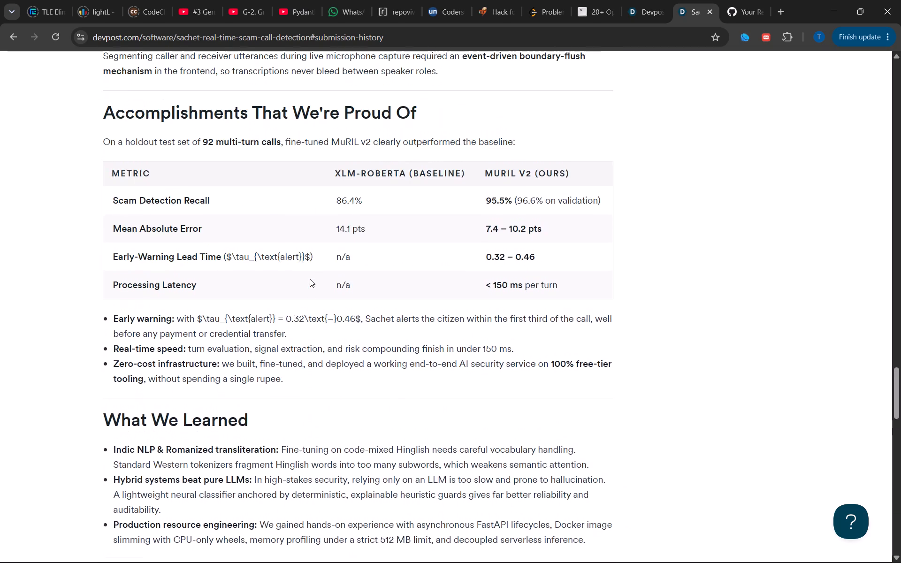
{"action": "scroll", "coordinate": [310, 279], "scroll_direction": "up", "scroll_amount": 6}
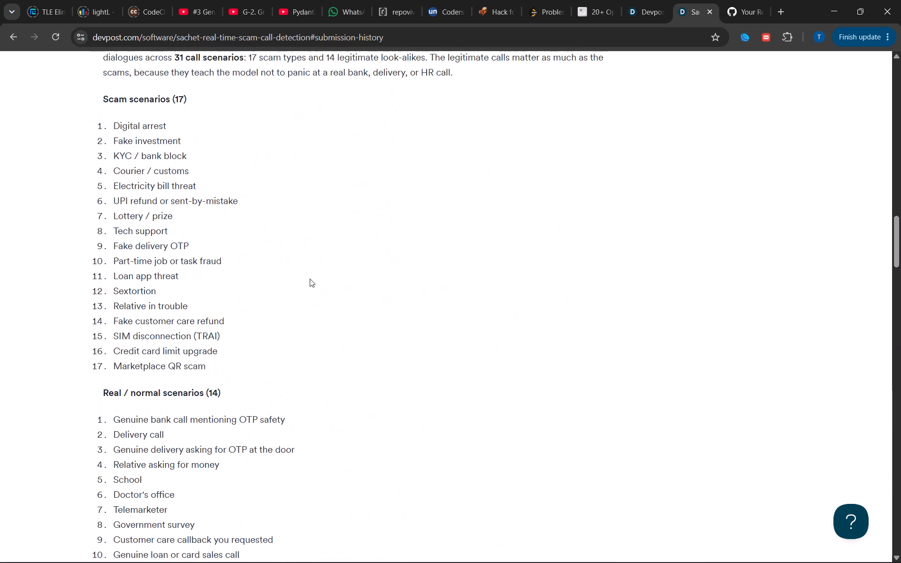
{"action": "scroll", "coordinate": [310, 279], "scroll_direction": "up", "scroll_amount": 11}
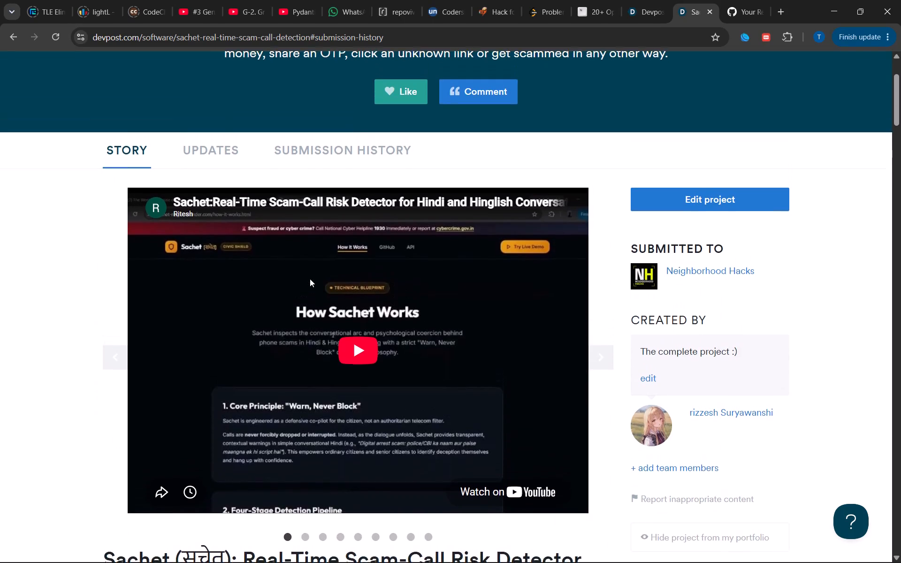
Open the existing Sachet: Real-Time Scam Call Detection project for editing.
{"action": "scroll", "coordinate": [310, 279], "scroll_direction": "up", "scroll_amount": 2}
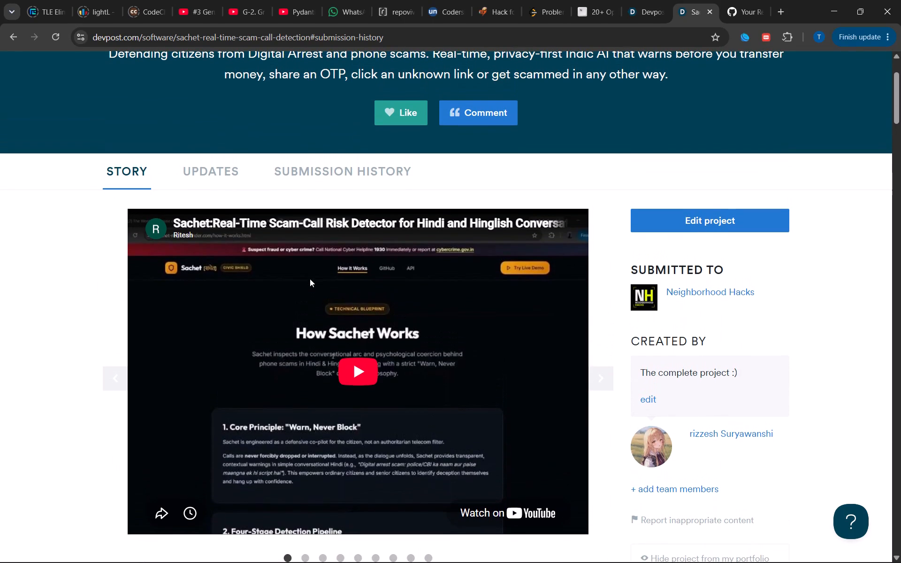
{"action": "scroll", "coordinate": [310, 279], "scroll_direction": "up", "scroll_amount": 1}
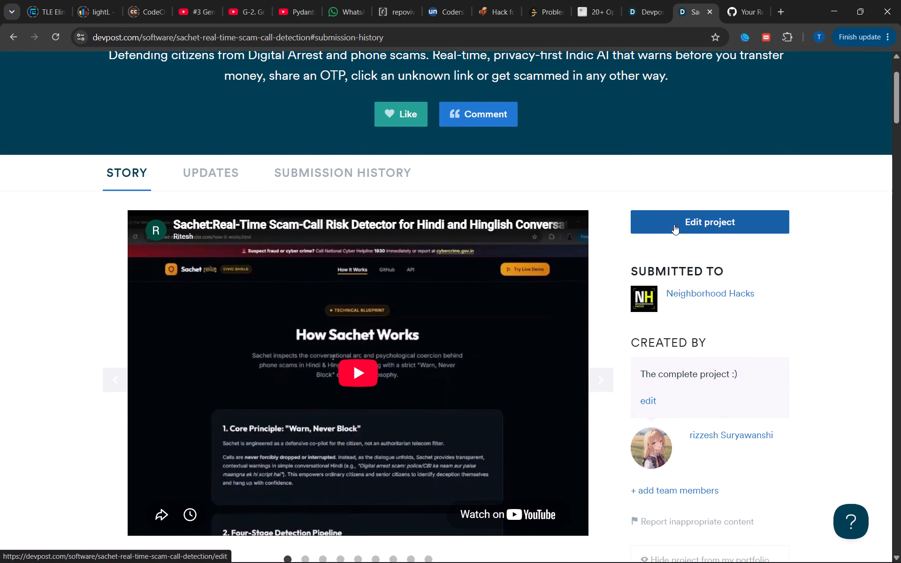
{"action": "left_click", "coordinate": [674, 224]}
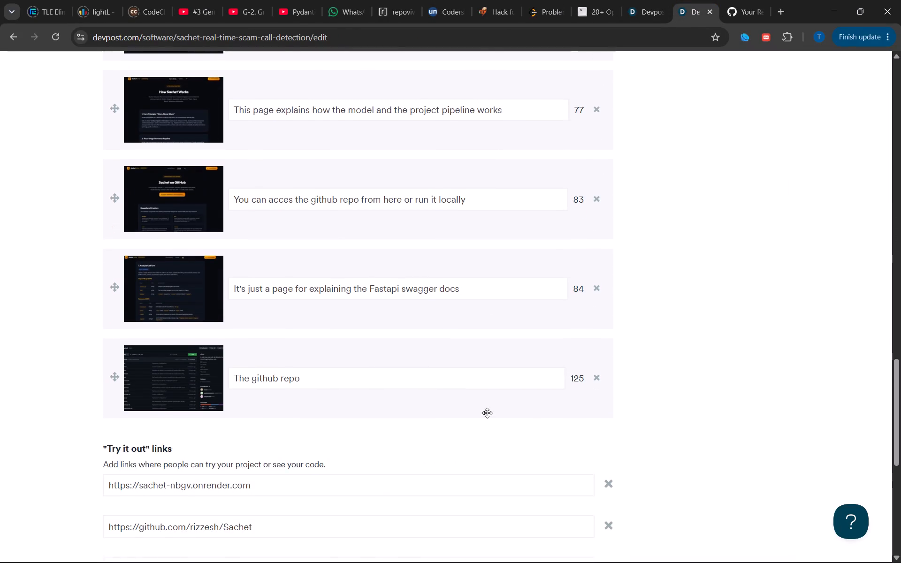
{"action": "scroll", "coordinate": [487, 413], "scroll_direction": "down", "scroll_amount": 4}
{"action": "triple_click", "coordinate": [416, 337]}
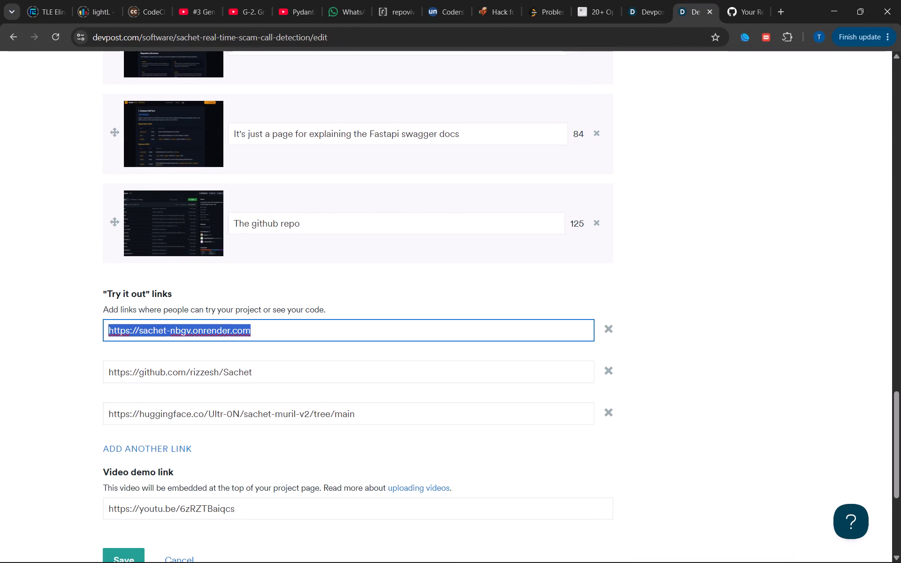
{"action": "key", "text": "ctrl+c"}
{"action": "left_click", "coordinate": [684, 275]}
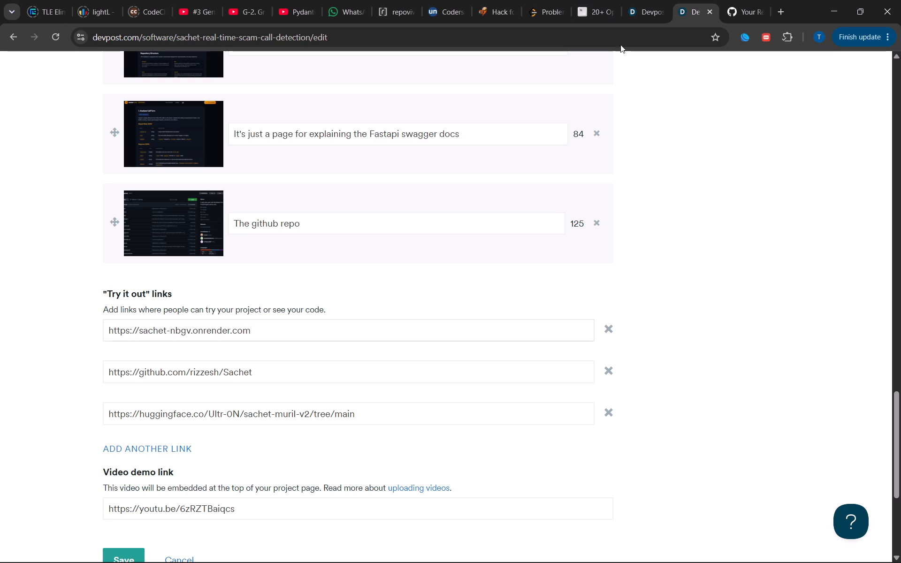
{"action": "left_click", "coordinate": [638, 0]}
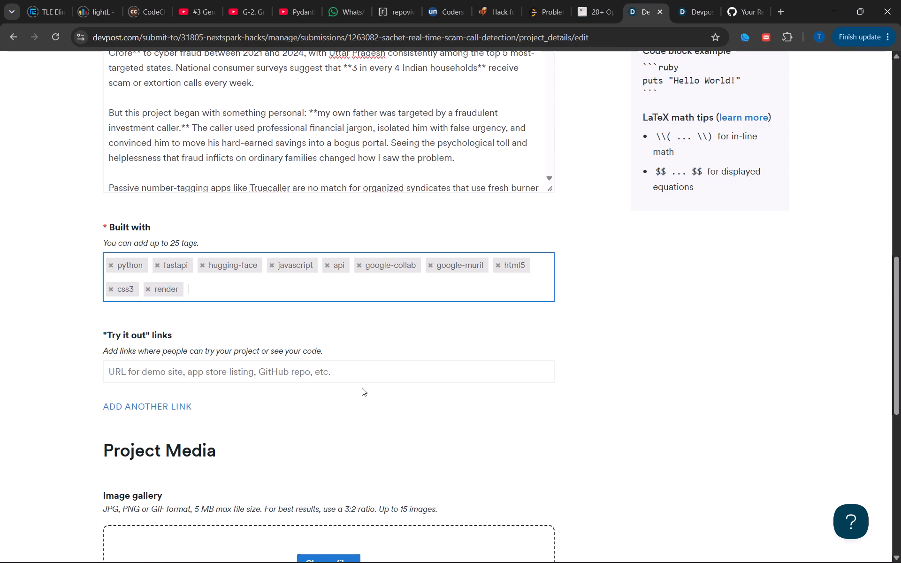
{"action": "scroll", "coordinate": [362, 388], "scroll_direction": "down", "scroll_amount": 1}
{"action": "left_click", "coordinate": [371, 345]}
{"action": "key", "text": "ctrl+v"}
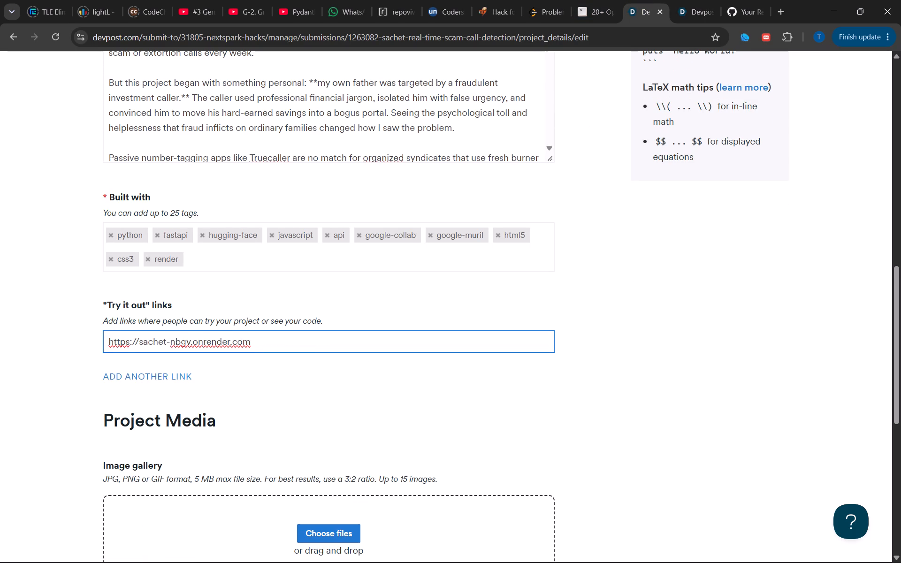
{"action": "key", "text": "Return"}
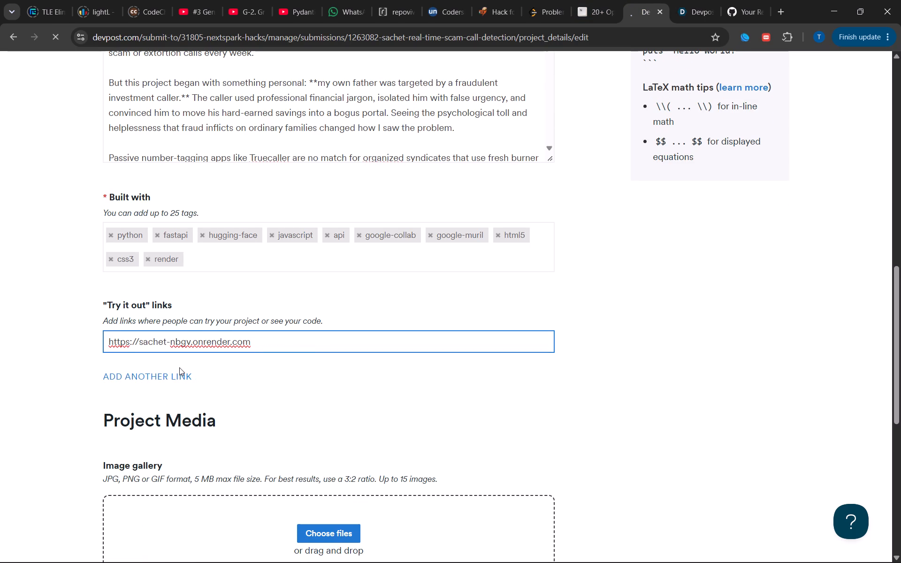
Go back from Additional info to the submission's Project details, at the "Try it out" links.
{"action": "left_click", "coordinate": [182, 375]}
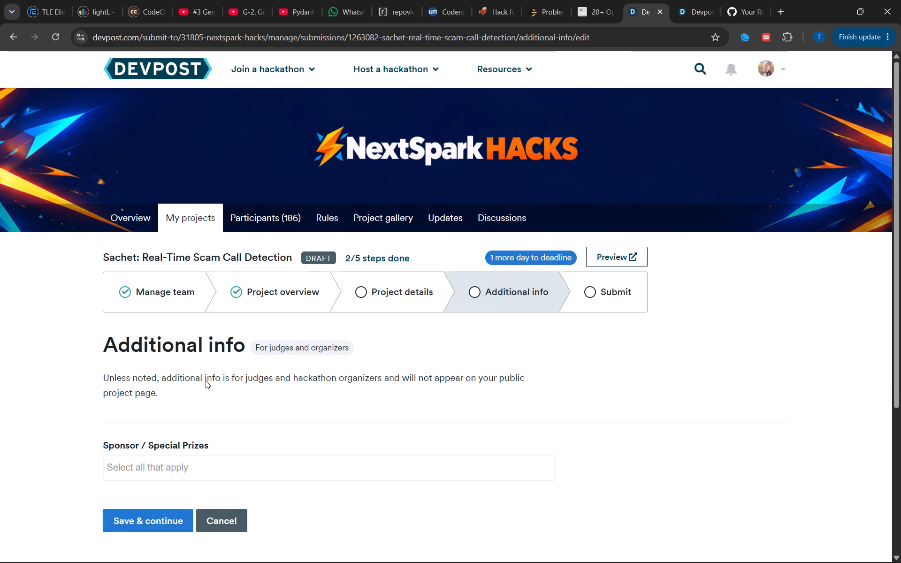
{"action": "scroll", "coordinate": [362, 413], "scroll_direction": "down", "scroll_amount": 1}
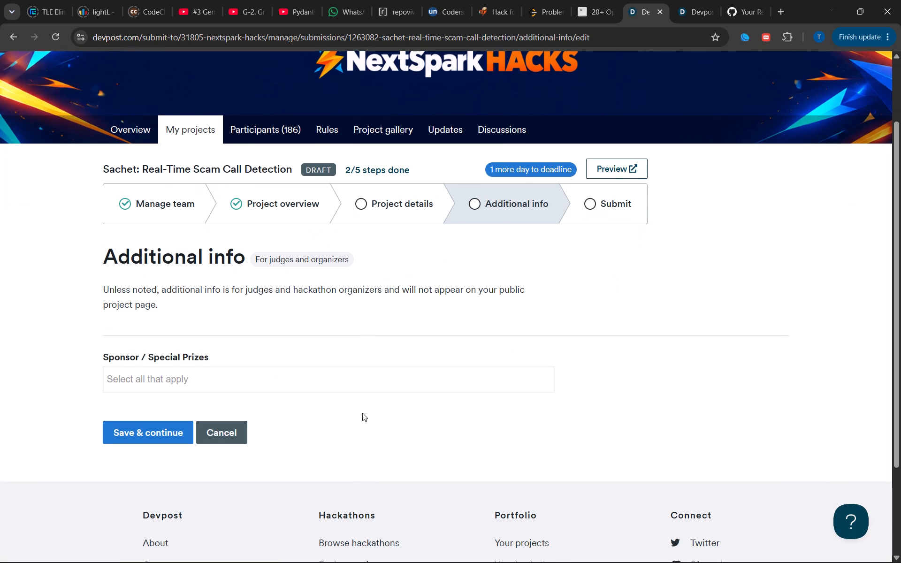
{"action": "scroll", "coordinate": [362, 413], "scroll_direction": "down", "scroll_amount": 1}
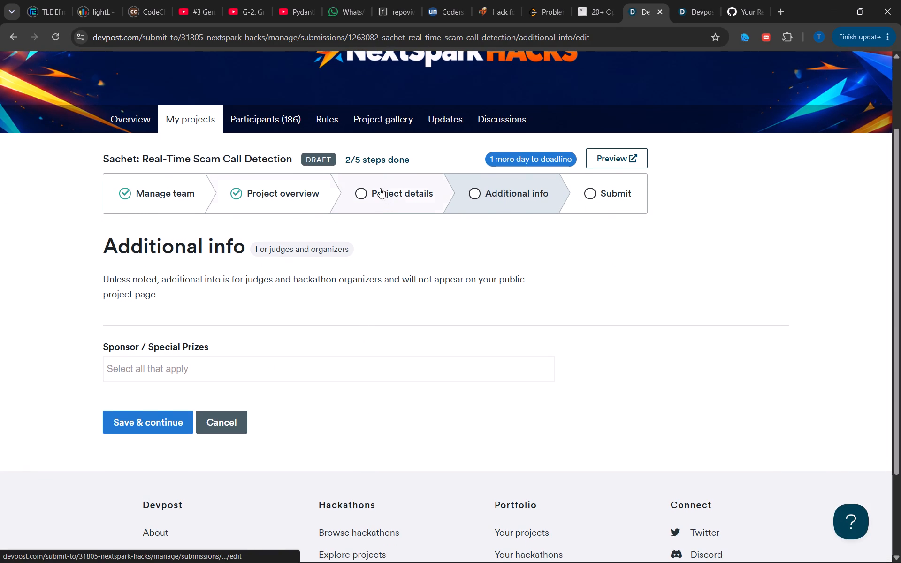
{"action": "left_click", "coordinate": [279, 188]}
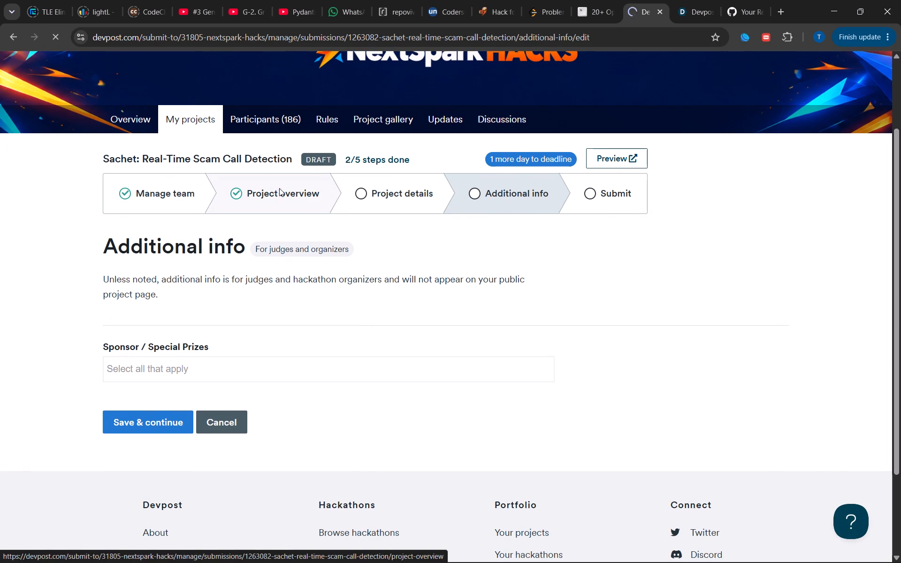
{"action": "left_click", "coordinate": [380, 289]}
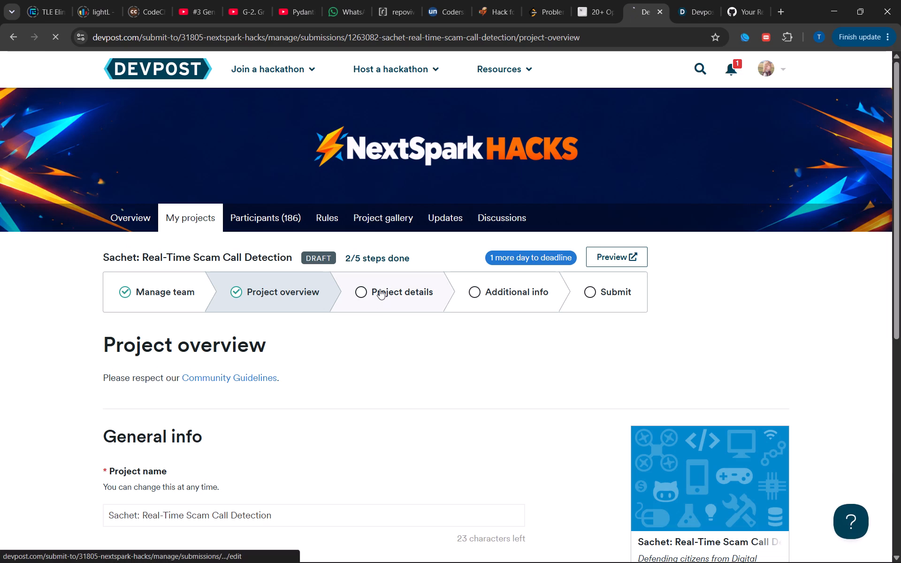
{"action": "scroll", "coordinate": [361, 350], "scroll_direction": "down", "scroll_amount": 3}
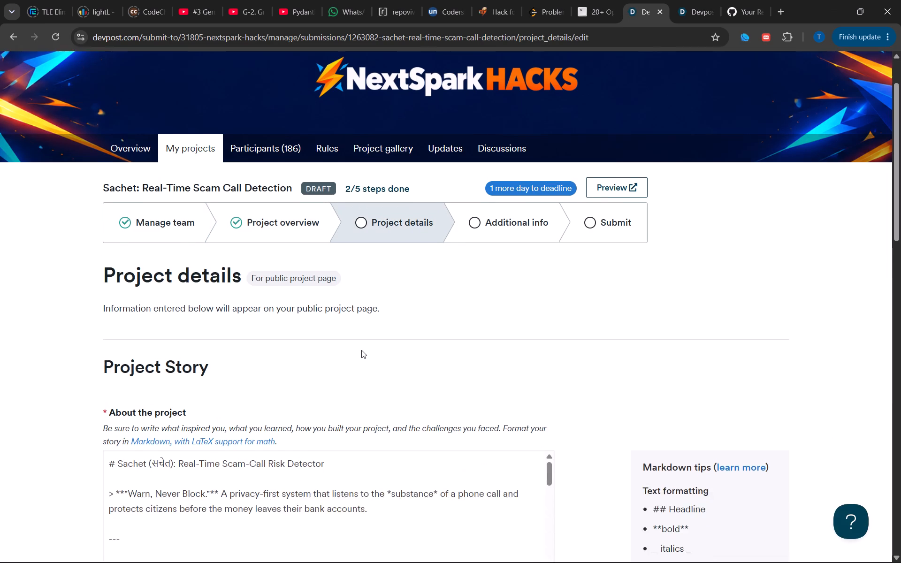
{"action": "scroll", "coordinate": [361, 350], "scroll_direction": "down", "scroll_amount": 3}
{"action": "scroll", "coordinate": [565, 399], "scroll_direction": "down", "scroll_amount": 2}
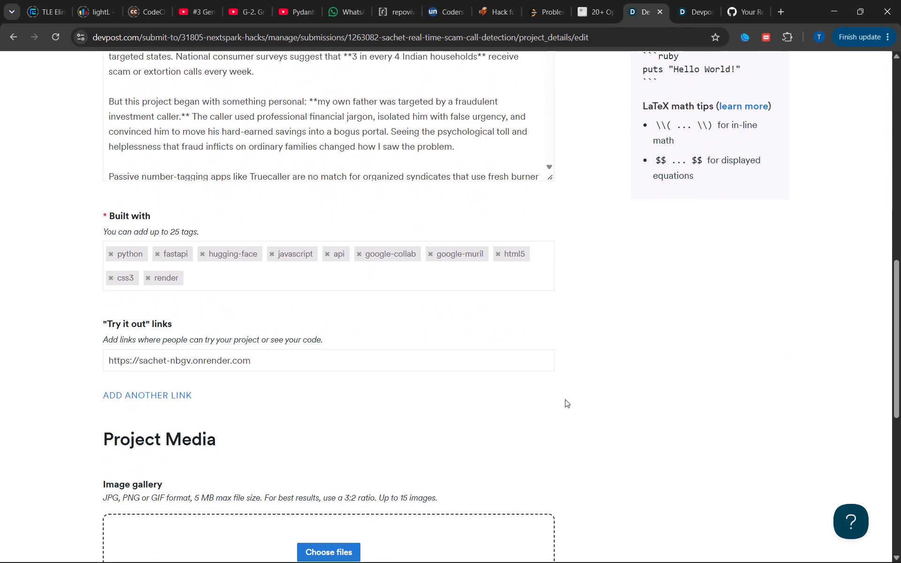
{"action": "left_click", "coordinate": [268, 359]}
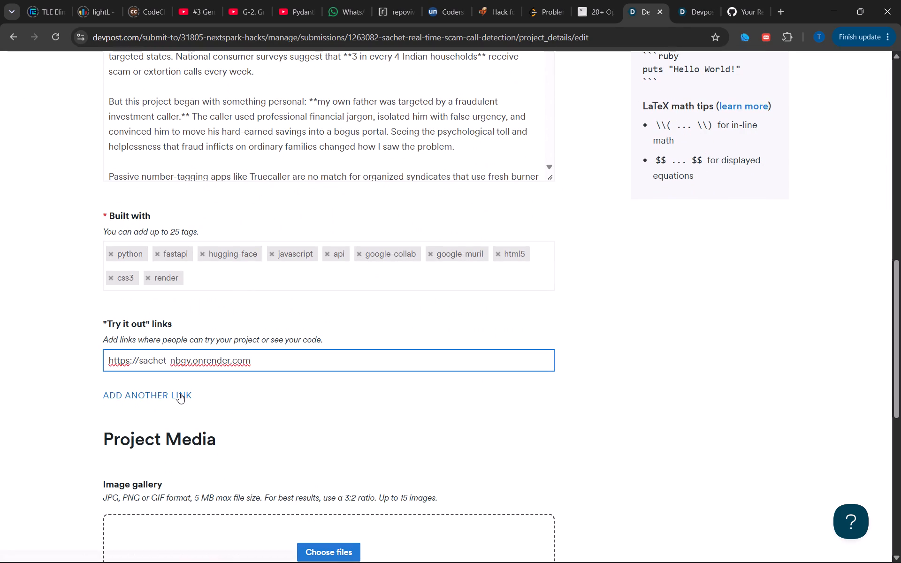
{"action": "left_click", "coordinate": [177, 395]}
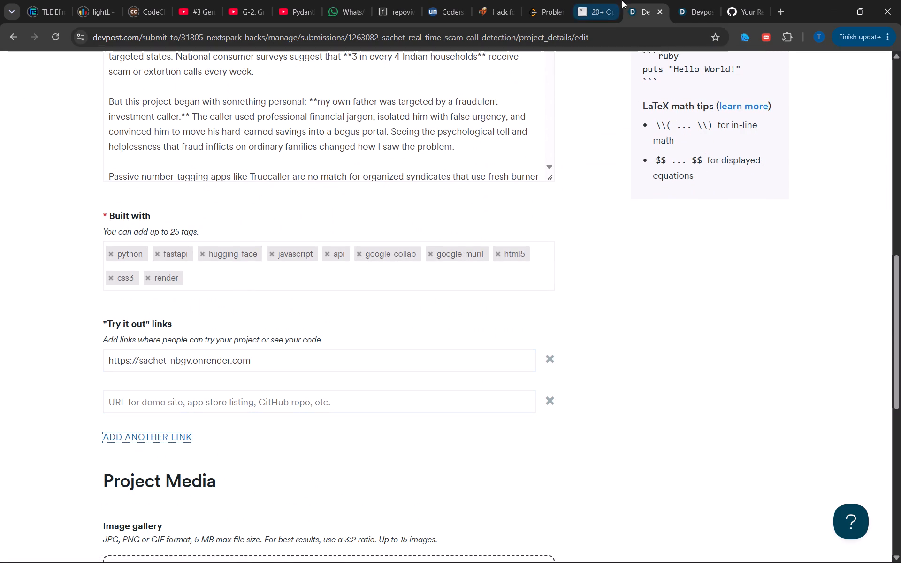
{"action": "left_click", "coordinate": [706, 0]}
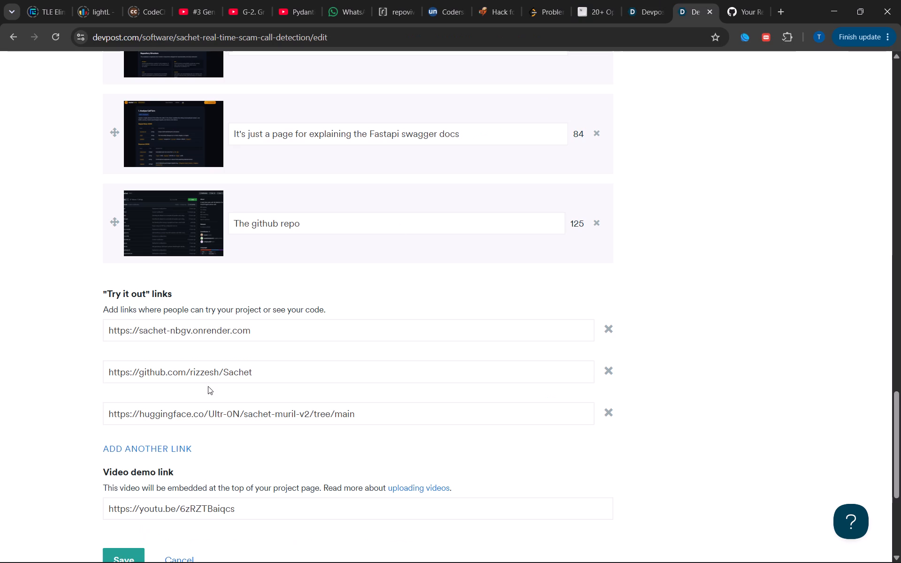
{"action": "triple_click", "coordinate": [205, 373]}
{"action": "key", "text": "ctrl+c"}
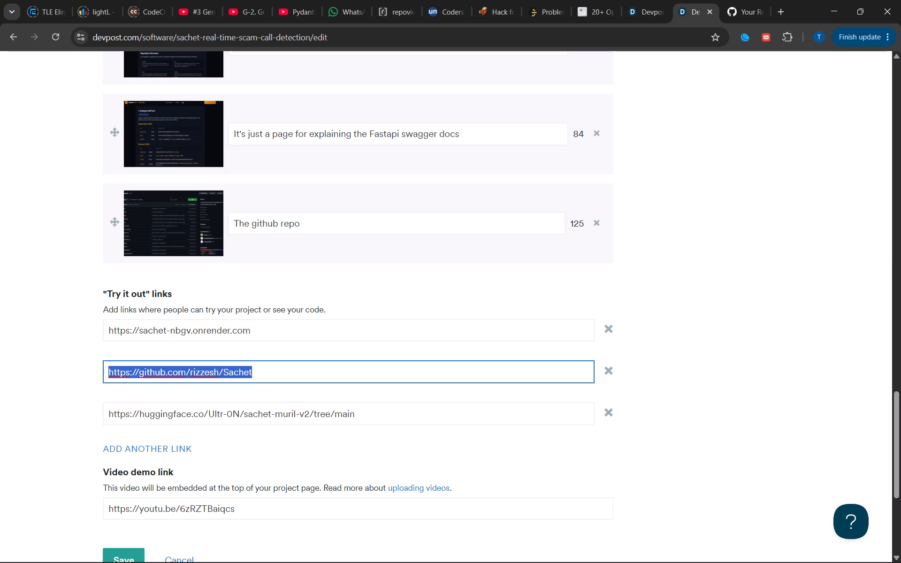
{"action": "left_click", "coordinate": [626, 344]}
{"action": "left_click", "coordinate": [634, 0]}
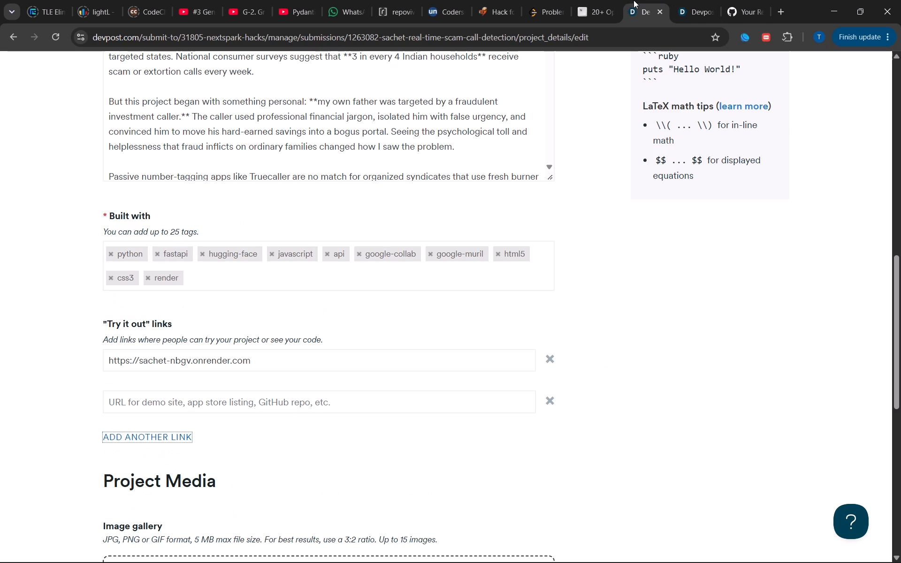
{"action": "left_click", "coordinate": [265, 405]}
{"action": "key", "text": "ctrl+v"}
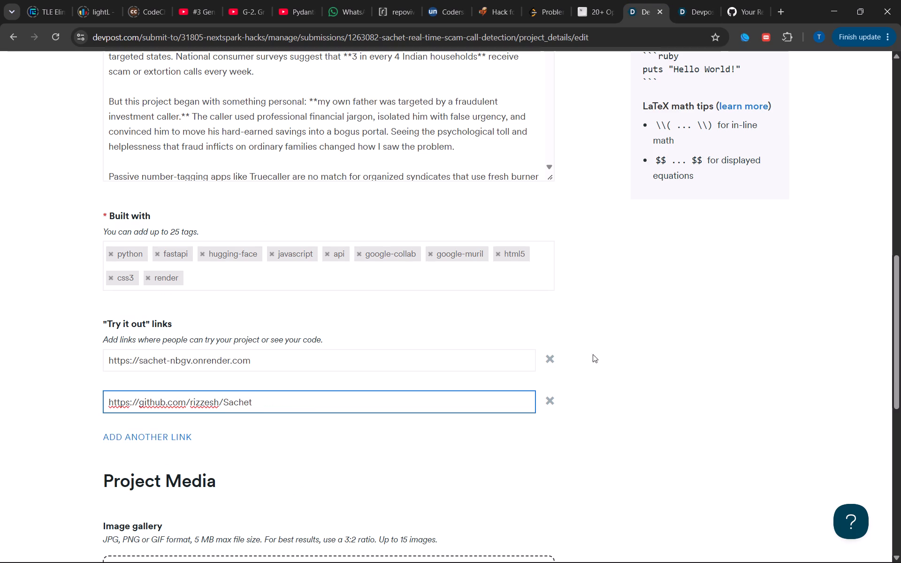
{"action": "left_click", "coordinate": [165, 436]}
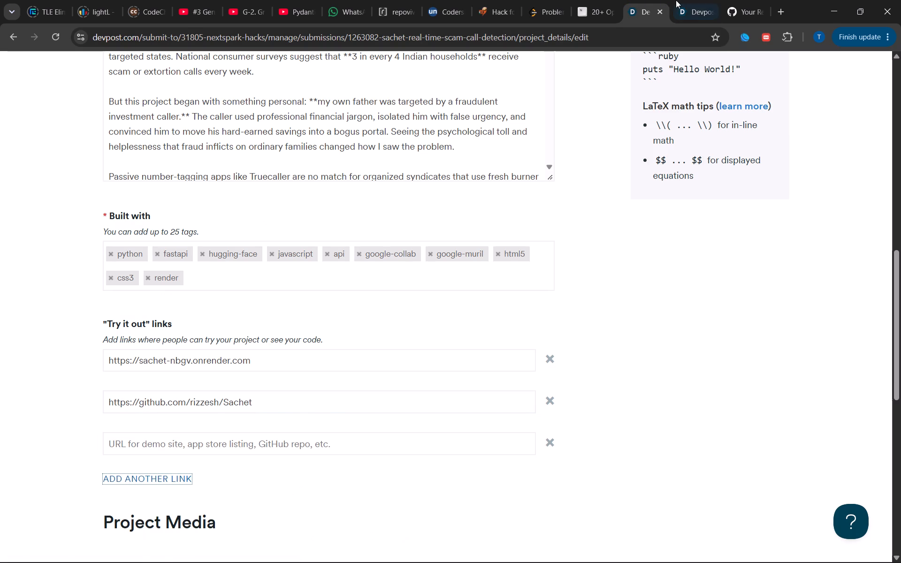
{"action": "left_click", "coordinate": [676, 0]}
{"action": "triple_click", "coordinate": [310, 412]}
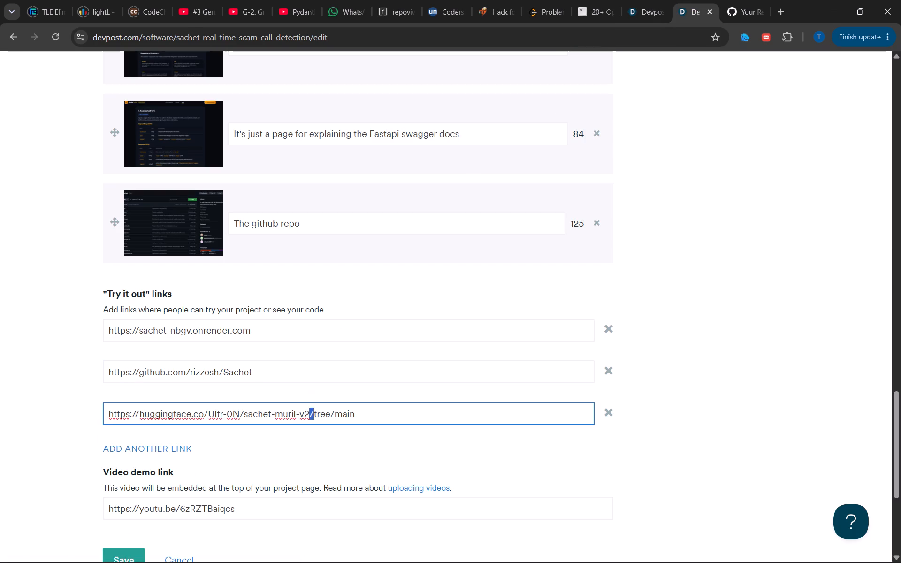
{"action": "key", "text": "ctrl+c"}
{"action": "left_click", "coordinate": [674, 419]}
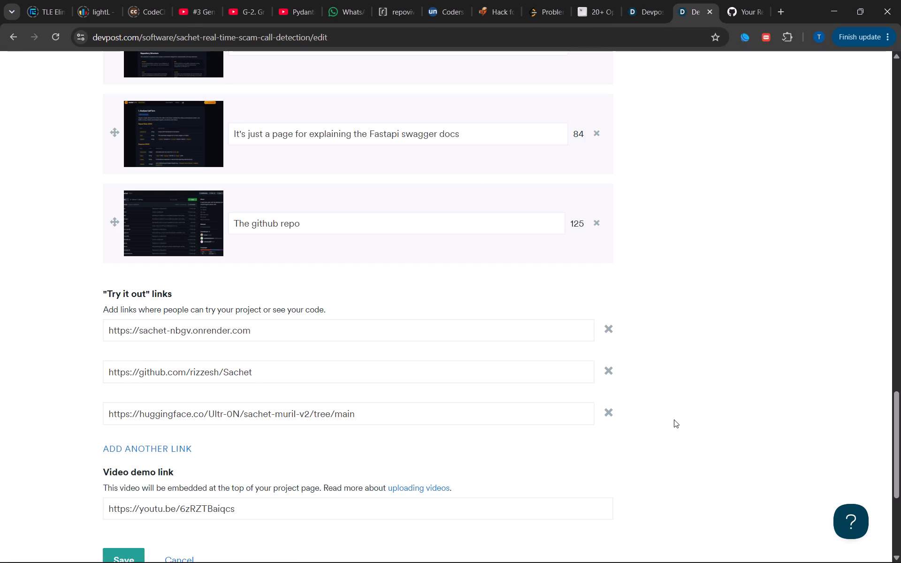
{"action": "left_click", "coordinate": [634, 0]}
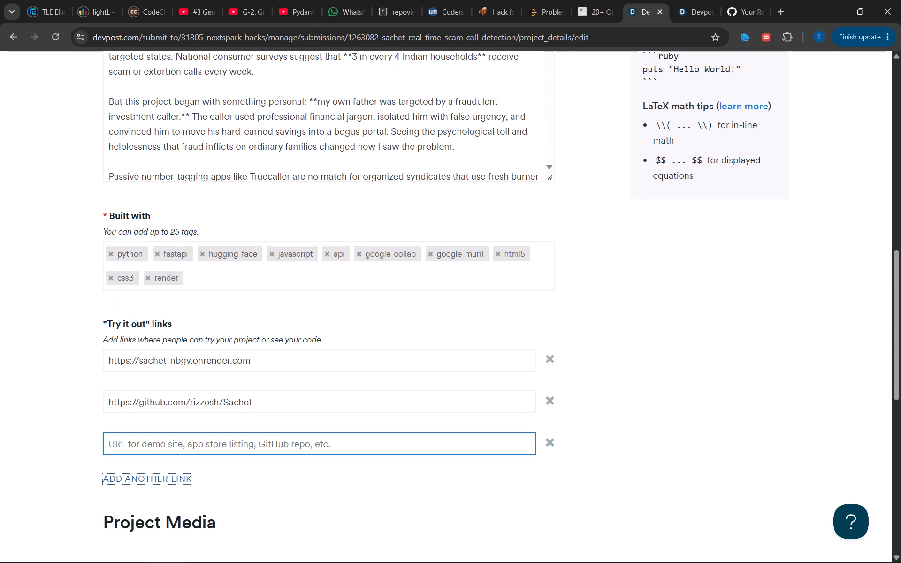
{"action": "left_click", "coordinate": [298, 446]}
{"action": "key", "text": "ctrl+v"}
{"action": "scroll", "coordinate": [345, 475], "scroll_direction": "down", "scroll_amount": 2}
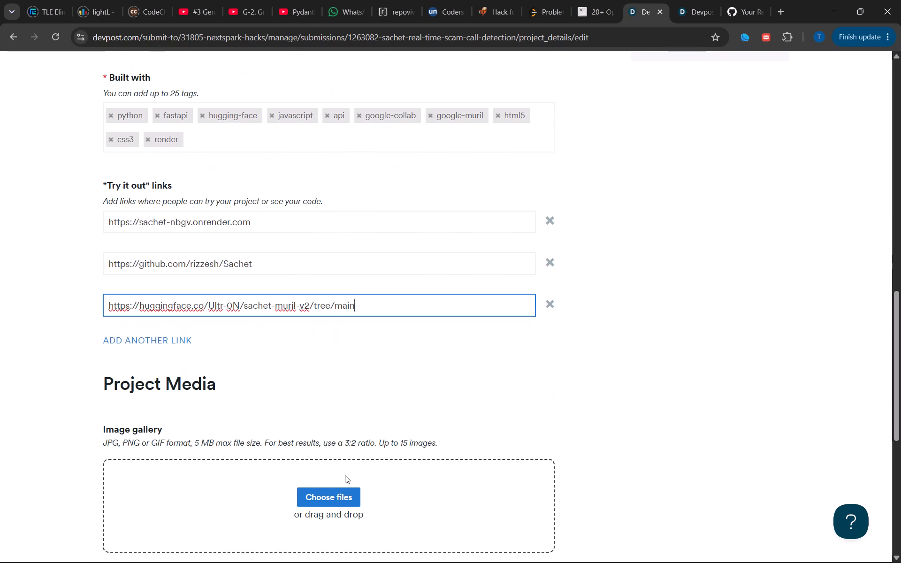
{"action": "left_click", "coordinate": [472, 357]}
{"action": "scroll", "coordinate": [472, 357], "scroll_direction": "down", "scroll_amount": 2}
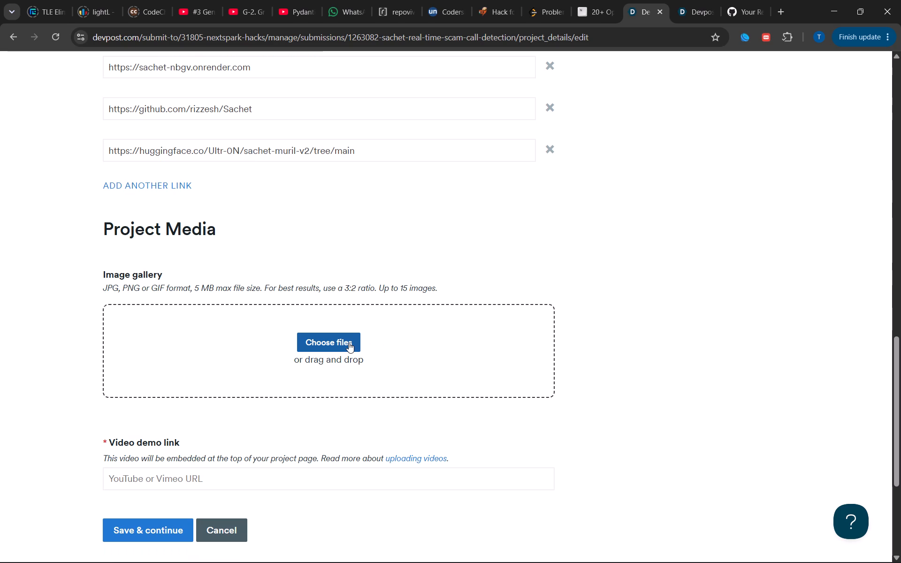
Examine the captioned gallery images in the existing Sachet project entry against the submission's image gallery section.
{"action": "left_click", "coordinate": [685, 1]}
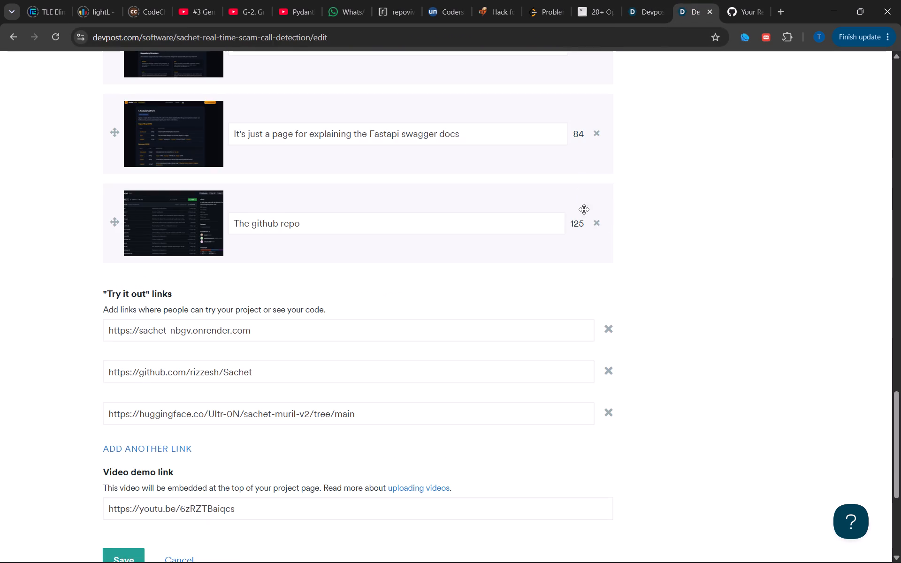
{"action": "scroll", "coordinate": [709, 264], "scroll_direction": "up", "scroll_amount": 8}
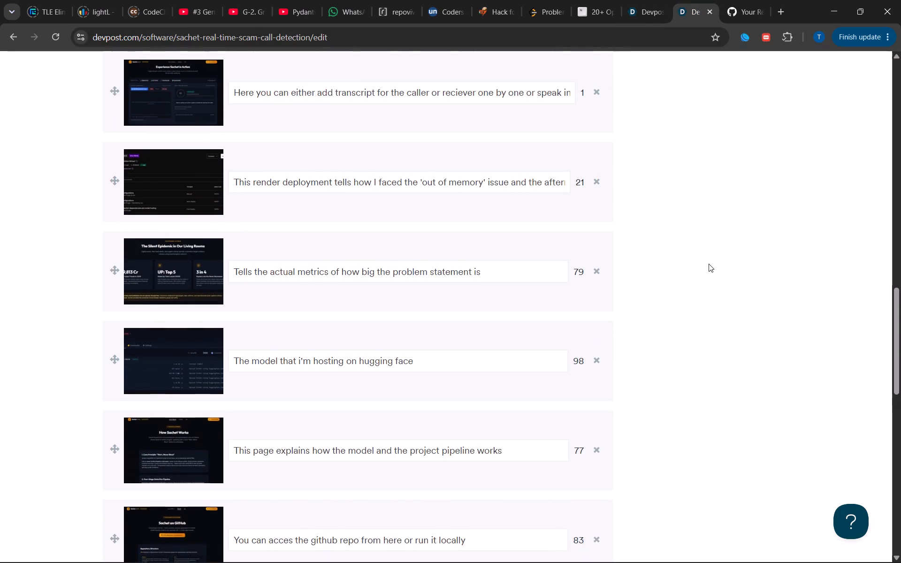
{"action": "scroll", "coordinate": [709, 264], "scroll_direction": "up", "scroll_amount": 2}
{"action": "scroll", "coordinate": [709, 264], "scroll_direction": "down", "scroll_amount": 1}
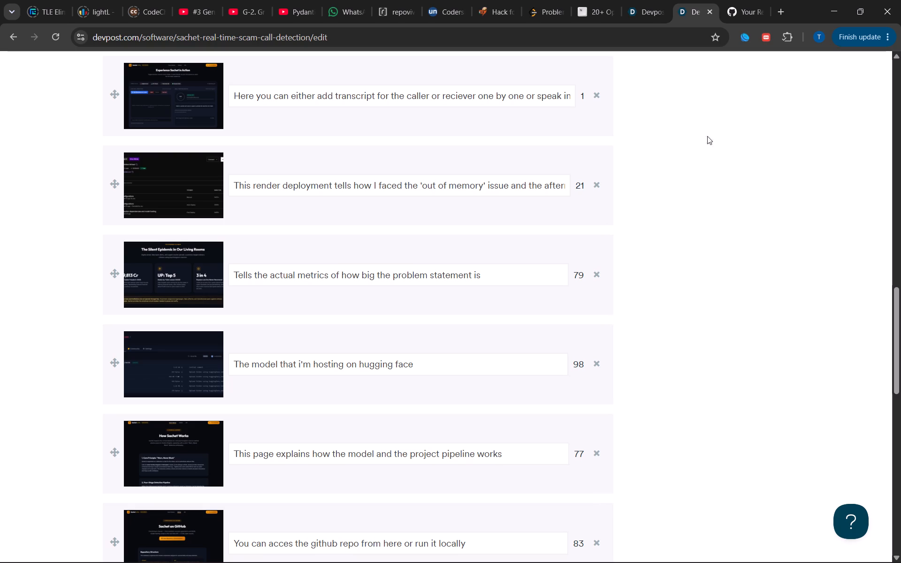
{"action": "left_click", "coordinate": [651, 0]}
{"action": "scroll", "coordinate": [600, 292], "scroll_direction": "down", "scroll_amount": 1}
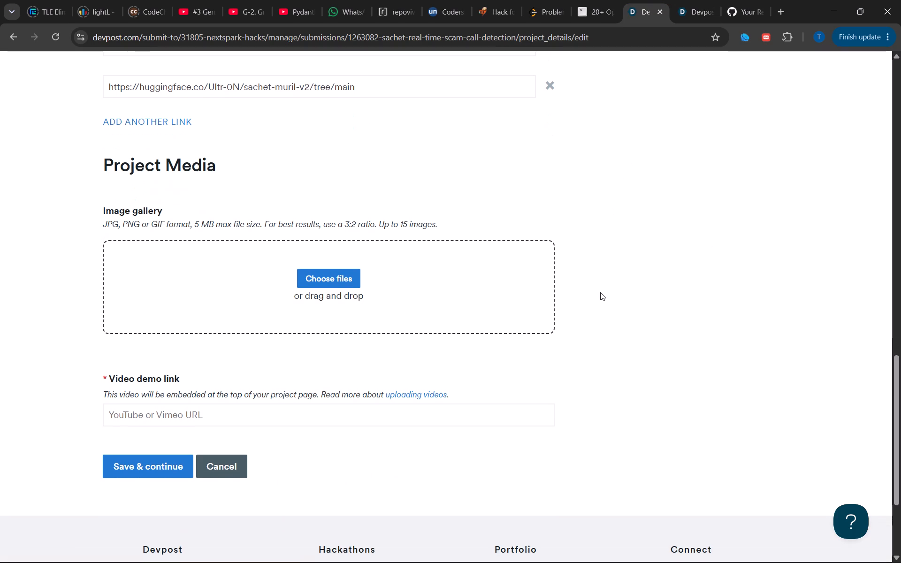
{"action": "left_click", "coordinate": [695, 0]}
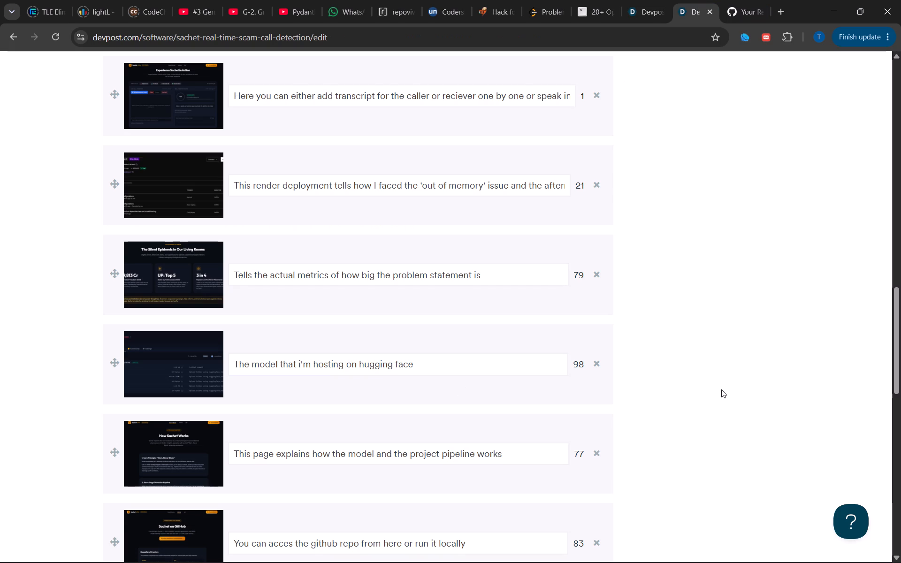
{"action": "scroll", "coordinate": [721, 389], "scroll_direction": "down", "scroll_amount": 6}
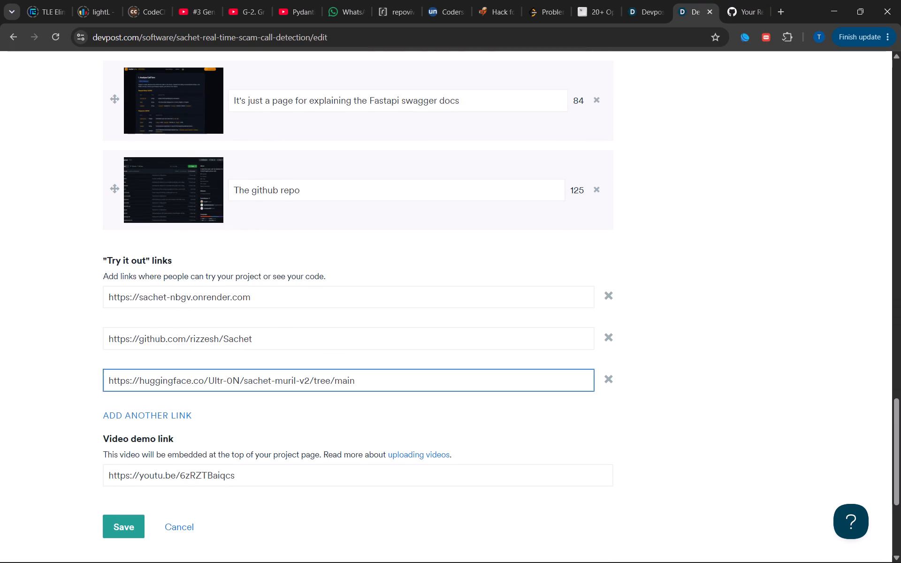
{"action": "scroll", "coordinate": [440, 350], "scroll_direction": "down", "scroll_amount": 1}
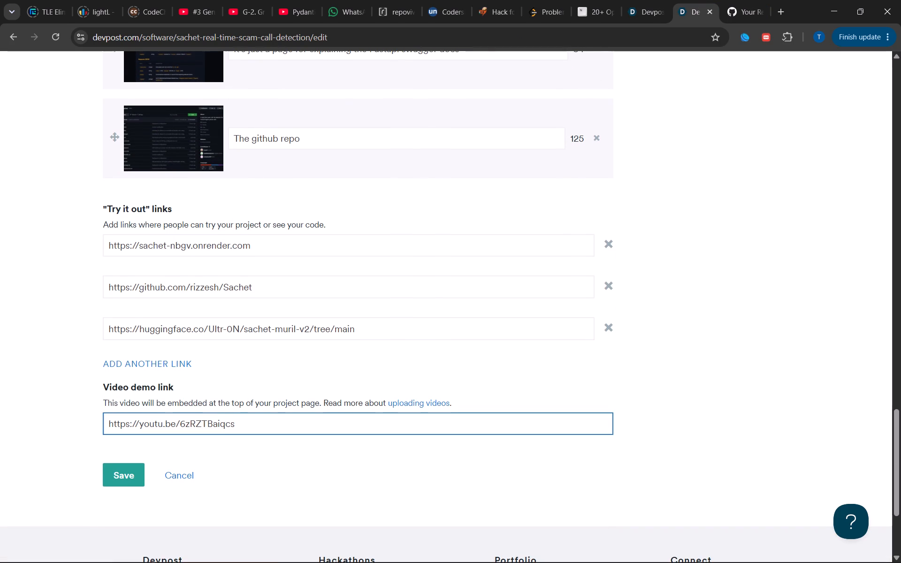
{"action": "triple_click", "coordinate": [235, 420]}
{"action": "key", "text": "ctrl+c"}
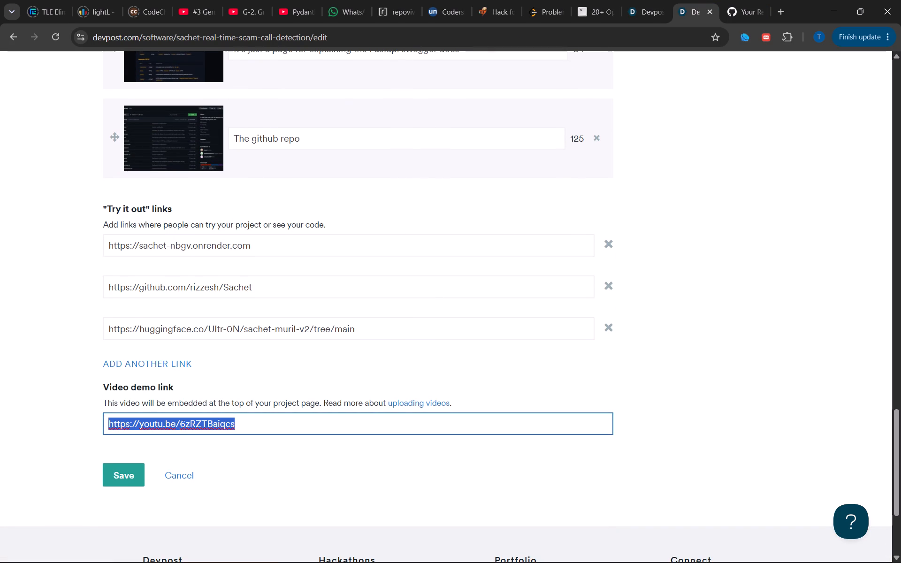
{"action": "left_click", "coordinate": [307, 472]}
{"action": "left_click", "coordinate": [648, 0]}
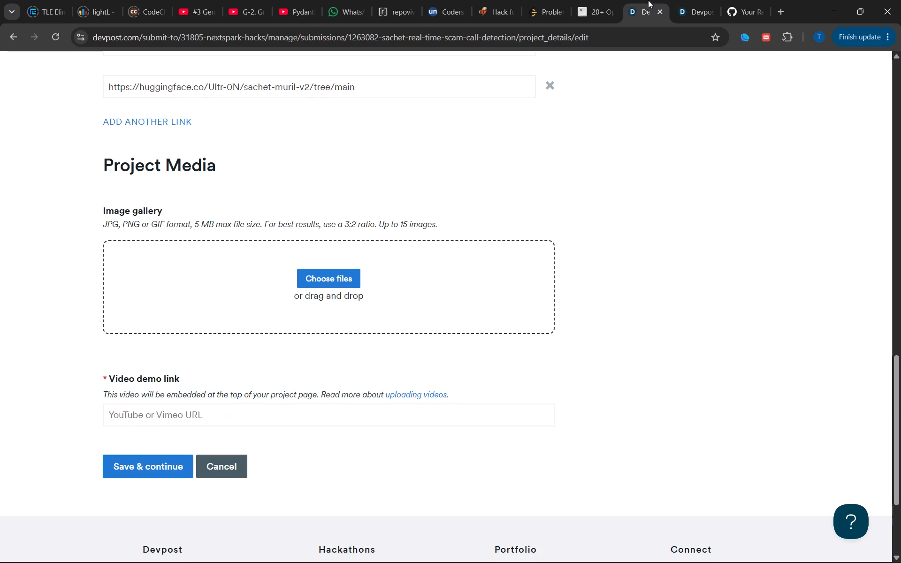
{"action": "left_click", "coordinate": [294, 405]}
{"action": "key", "text": "ctrl+v"}
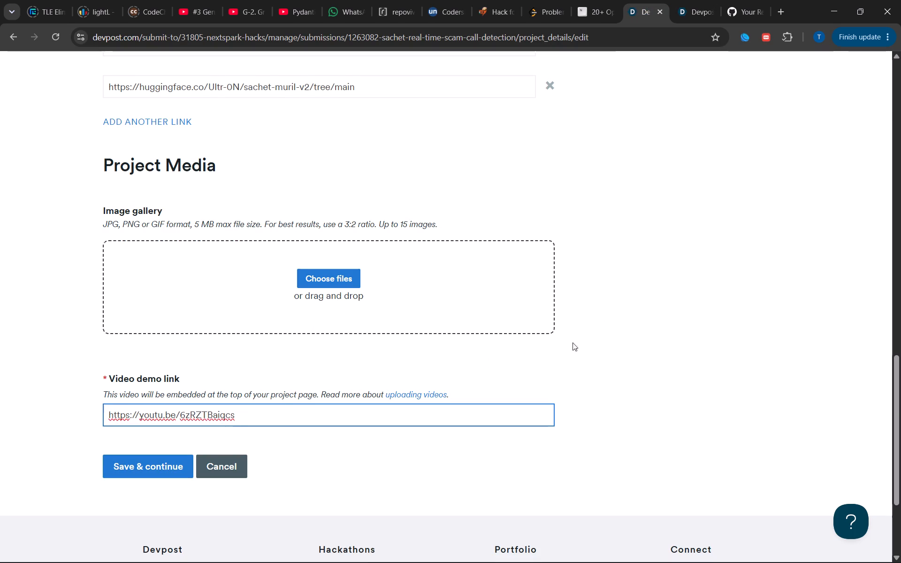
Review the submission's Project details, save them and continue to Additional info.
{"action": "scroll", "coordinate": [624, 330], "scroll_direction": "up", "scroll_amount": 8}
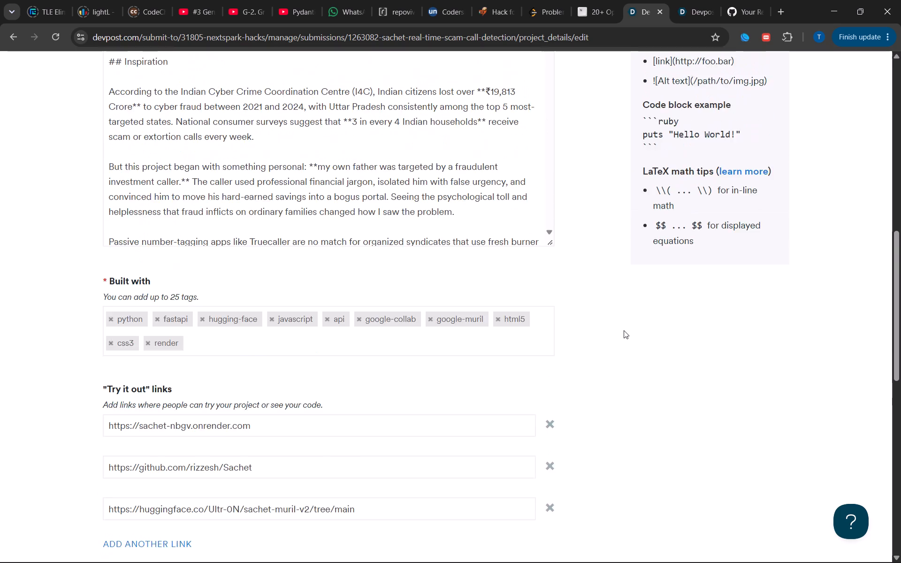
{"action": "scroll", "coordinate": [624, 330], "scroll_direction": "up", "scroll_amount": 5}
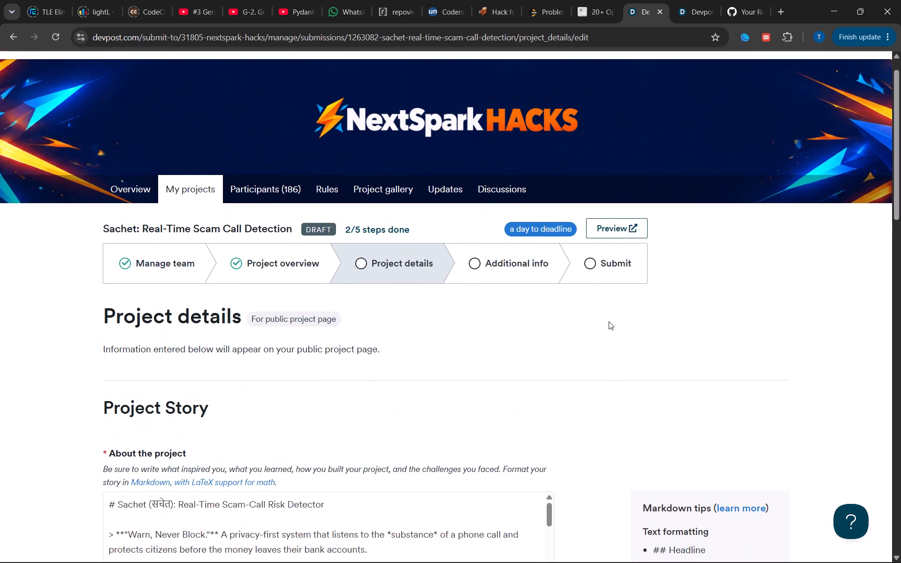
{"action": "scroll", "coordinate": [565, 338], "scroll_direction": "down", "scroll_amount": 7}
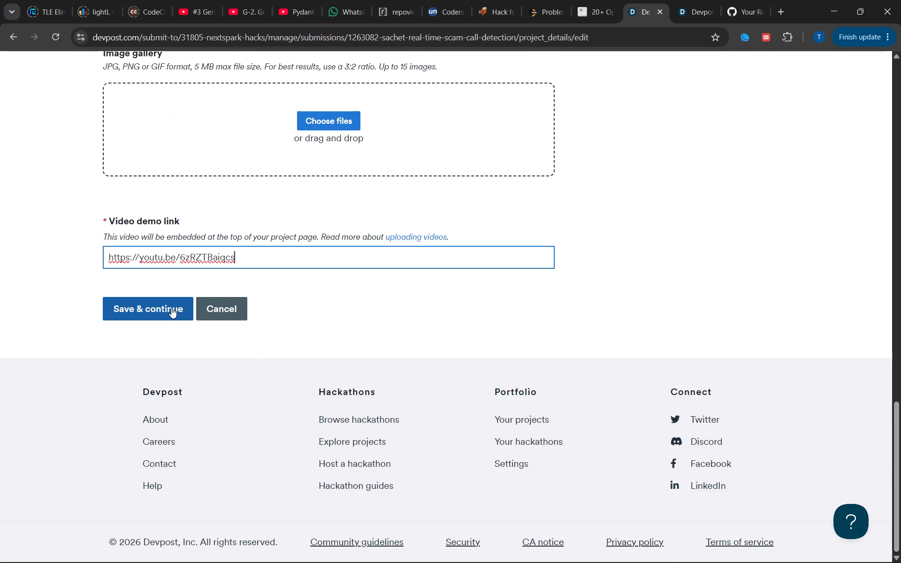
{"action": "left_click", "coordinate": [171, 308]}
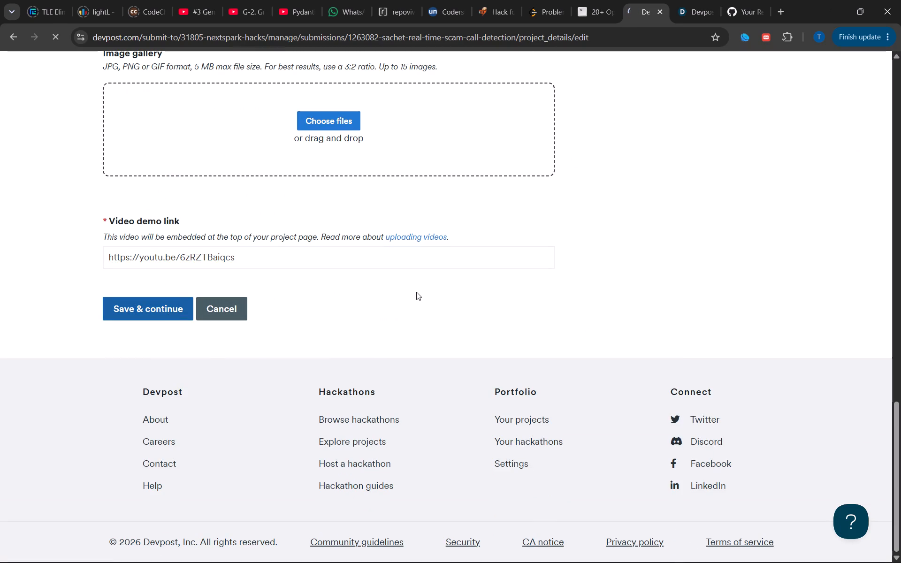
Save the existing Sachet project entry that is open for editing and look over its project page.
{"action": "scroll", "coordinate": [512, 338], "scroll_direction": "down", "scroll_amount": 1}
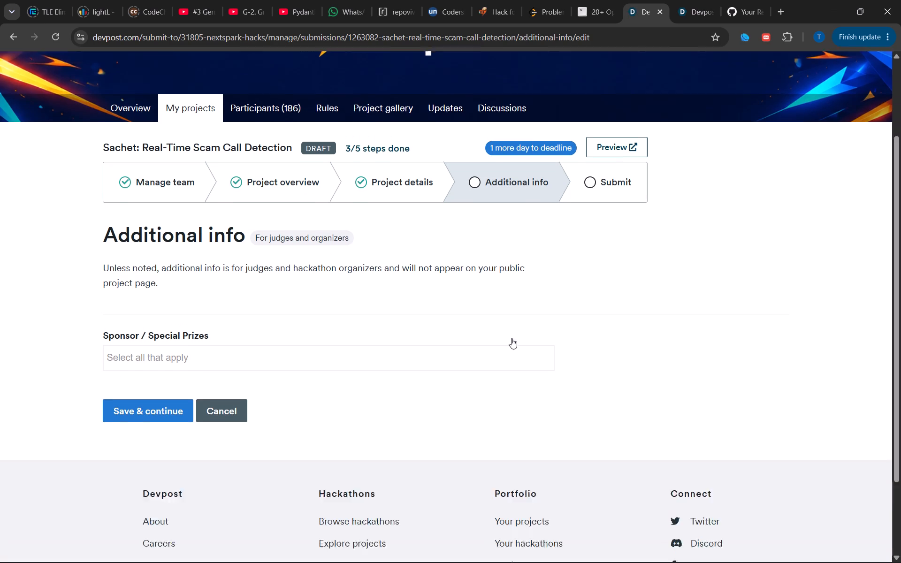
{"action": "scroll", "coordinate": [512, 338], "scroll_direction": "down", "scroll_amount": 1}
{"action": "left_click", "coordinate": [676, 0]}
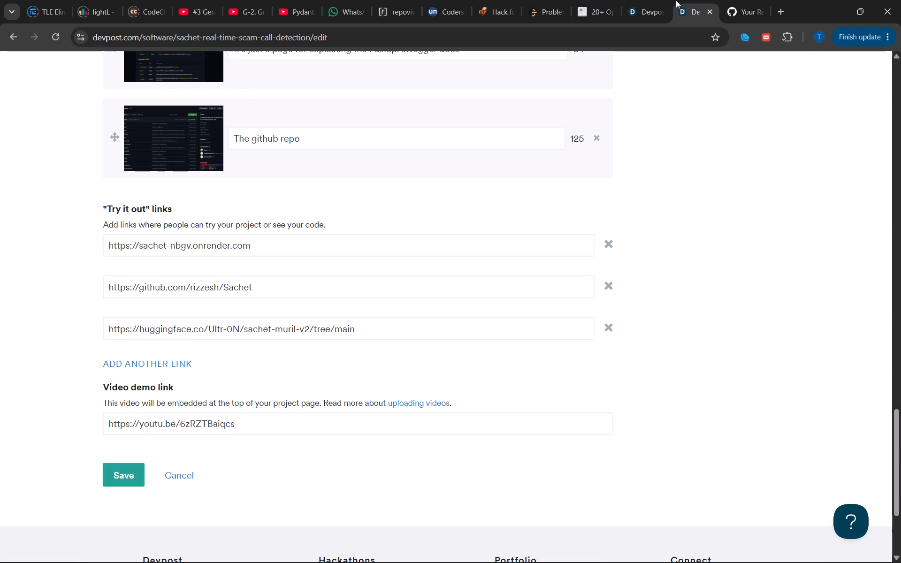
{"action": "left_click", "coordinate": [125, 470]}
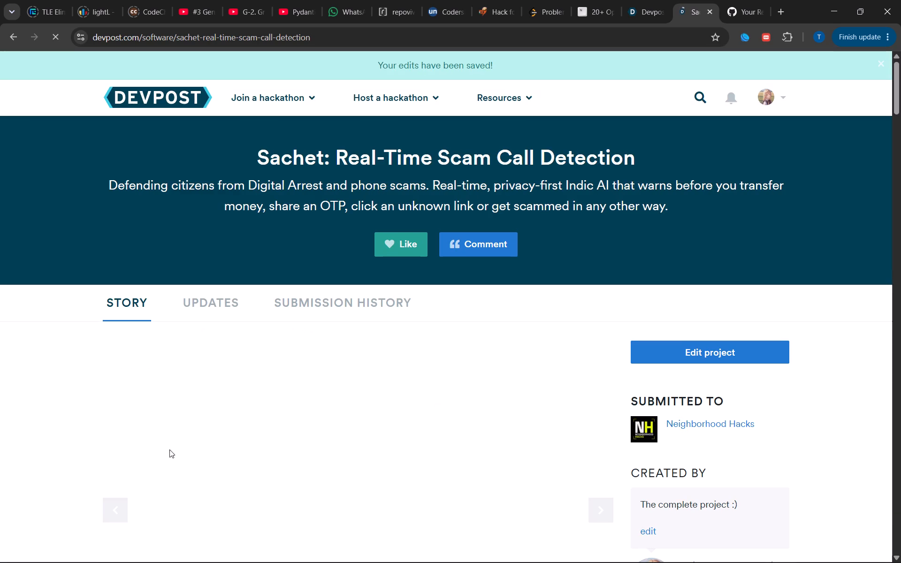
{"action": "scroll", "coordinate": [291, 357], "scroll_direction": "down", "scroll_amount": 4}
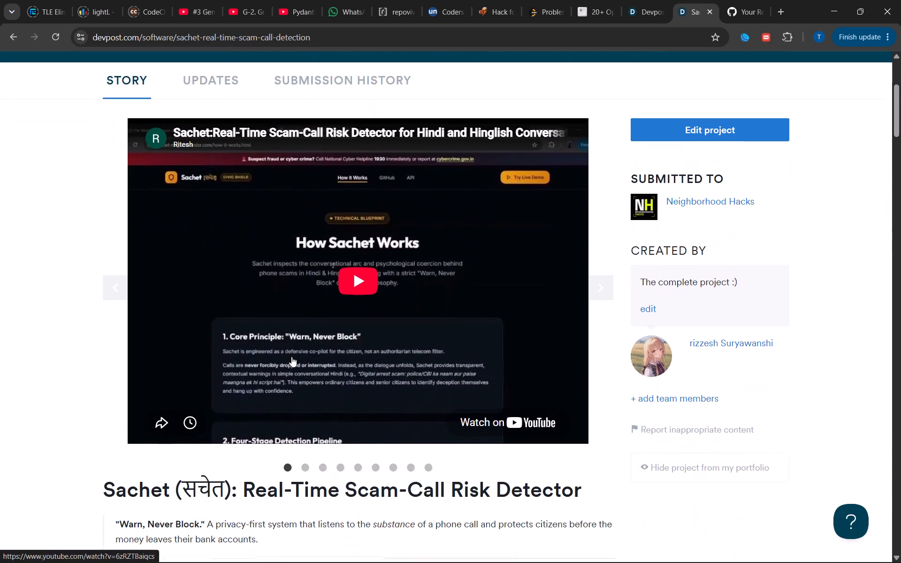
Check the Sponsor / Special Prizes options in the submission's Additional info without selecting any.
{"action": "left_click", "coordinate": [624, 0]}
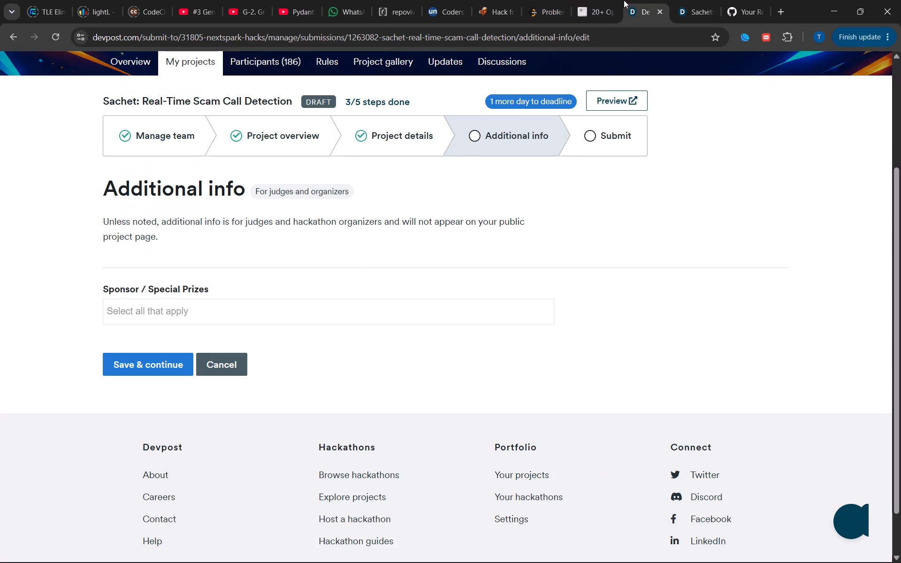
{"action": "left_click", "coordinate": [360, 311]}
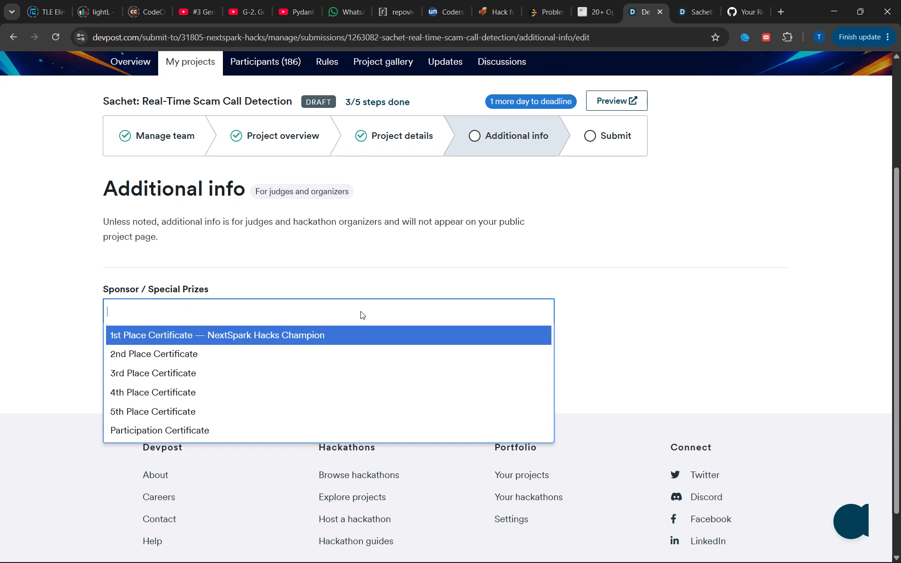
{"action": "scroll", "coordinate": [360, 311], "scroll_direction": "down", "scroll_amount": 1}
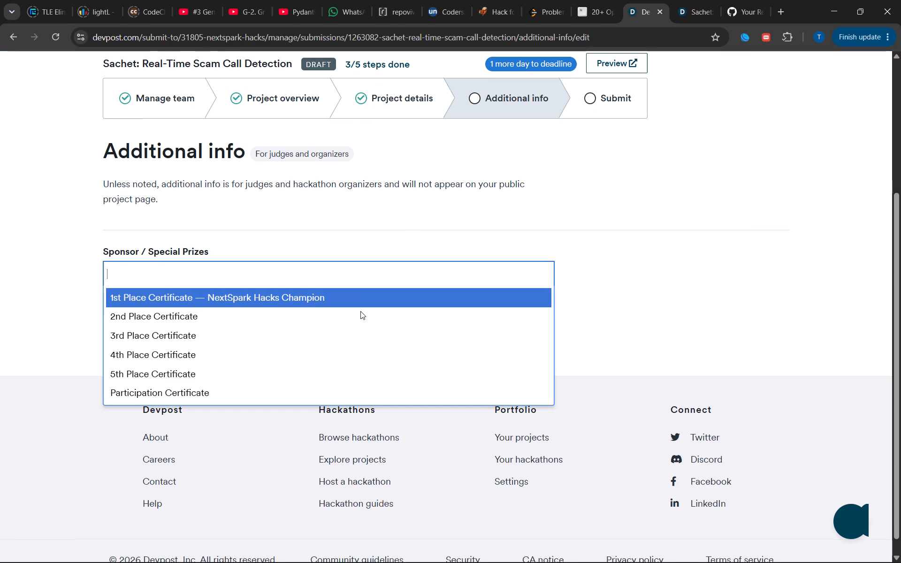
{"action": "scroll", "coordinate": [360, 311], "scroll_direction": "down", "scroll_amount": 1}
{"action": "left_click", "coordinate": [602, 276]}
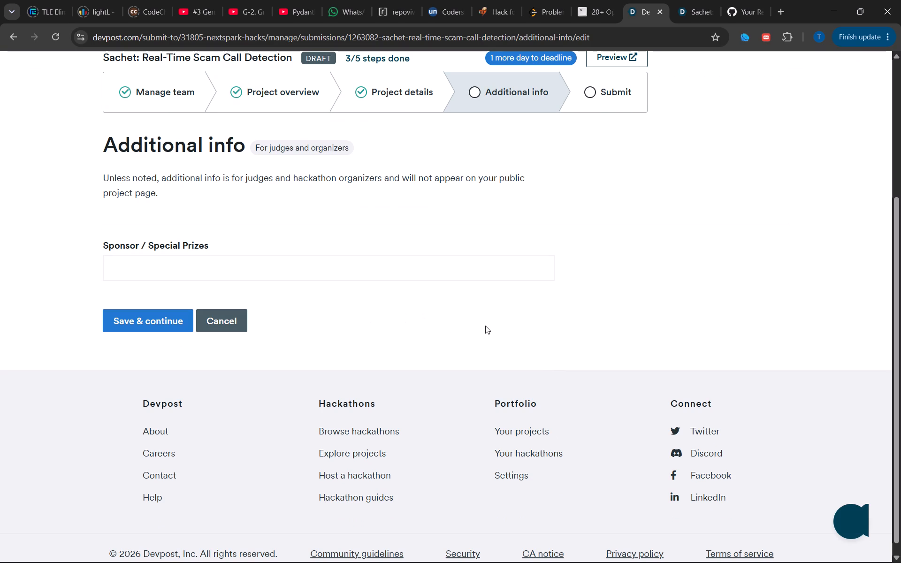
Return from Additional info to the submission's Project details.
{"action": "scroll", "coordinate": [489, 325], "scroll_direction": "up", "scroll_amount": 3}
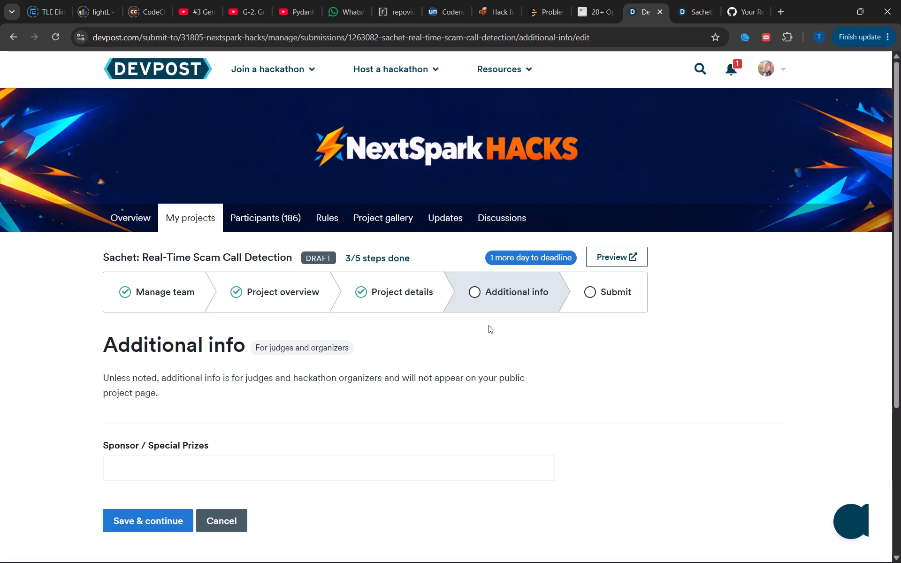
{"action": "left_click", "coordinate": [387, 291]}
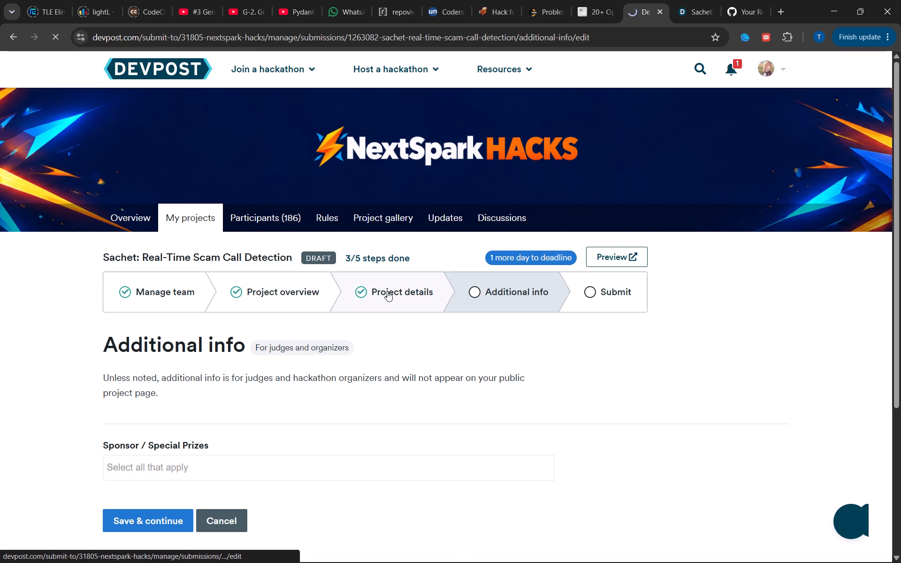
{"action": "left_click", "coordinate": [480, 289]}
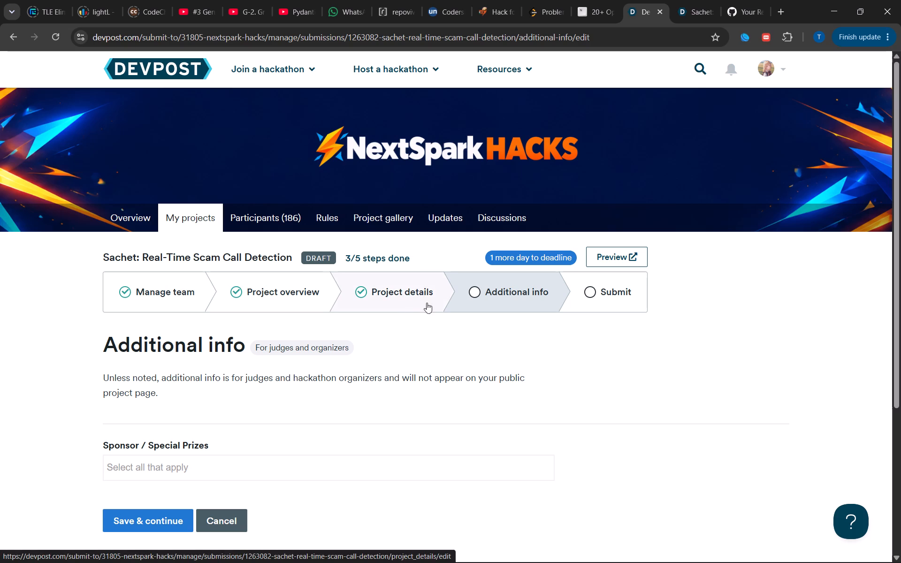
{"action": "left_click", "coordinate": [404, 297]}
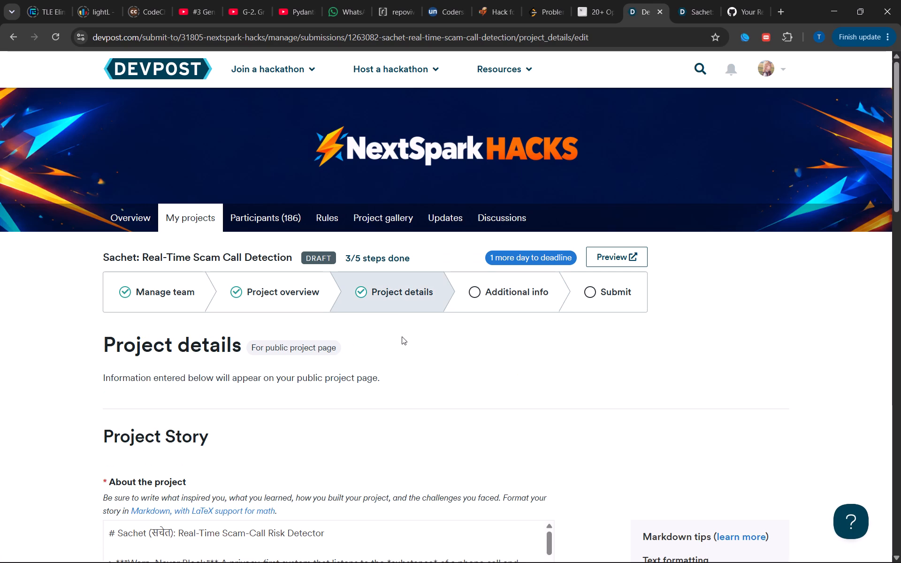
Open the file chooser for the submission's image gallery and browse to the Pictures > Screenshots folder.
{"action": "scroll", "coordinate": [402, 336], "scroll_direction": "down", "scroll_amount": 8}
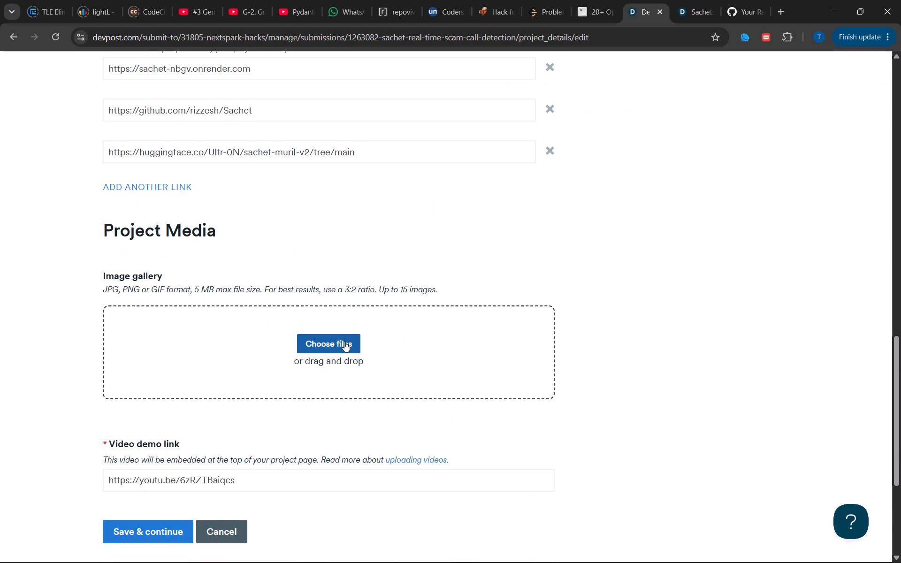
{"action": "left_click", "coordinate": [344, 342]}
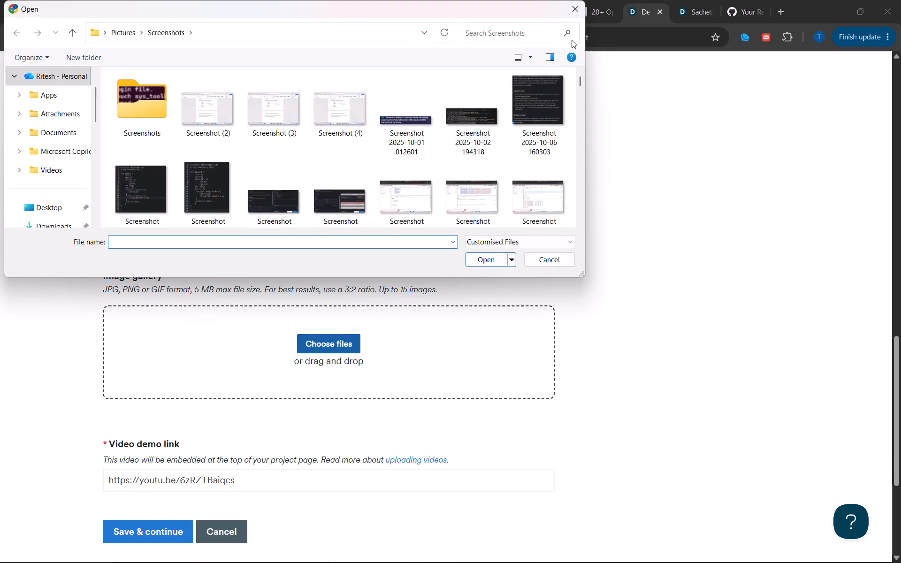
{"action": "left_click", "coordinate": [701, 0]}
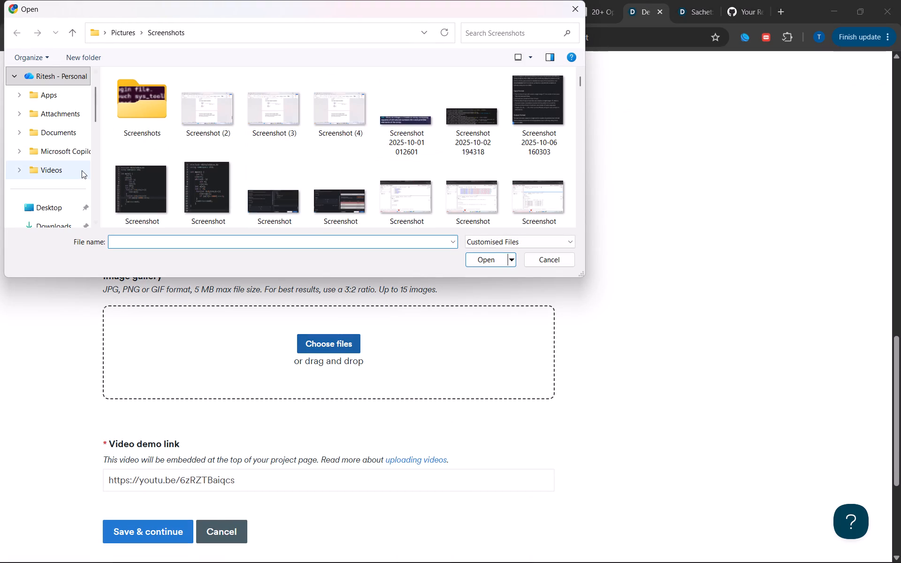
{"action": "scroll", "coordinate": [82, 170], "scroll_direction": "down", "scroll_amount": 2}
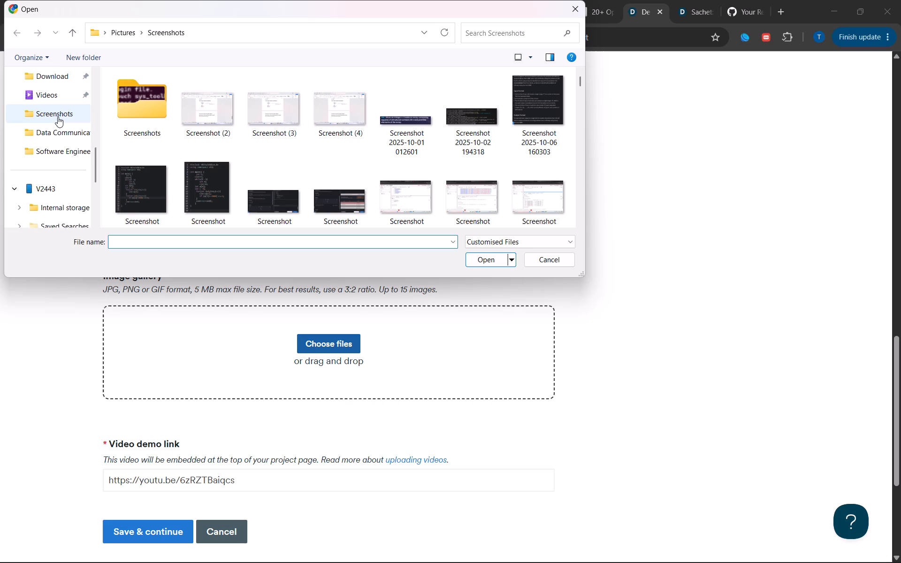
{"action": "left_click", "coordinate": [58, 172]}
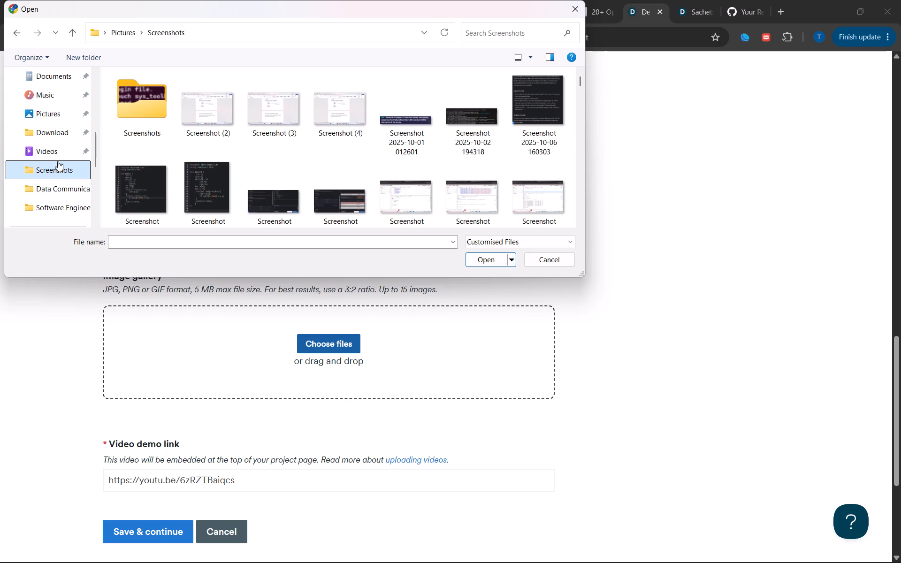
{"action": "left_click", "coordinate": [55, 117]}
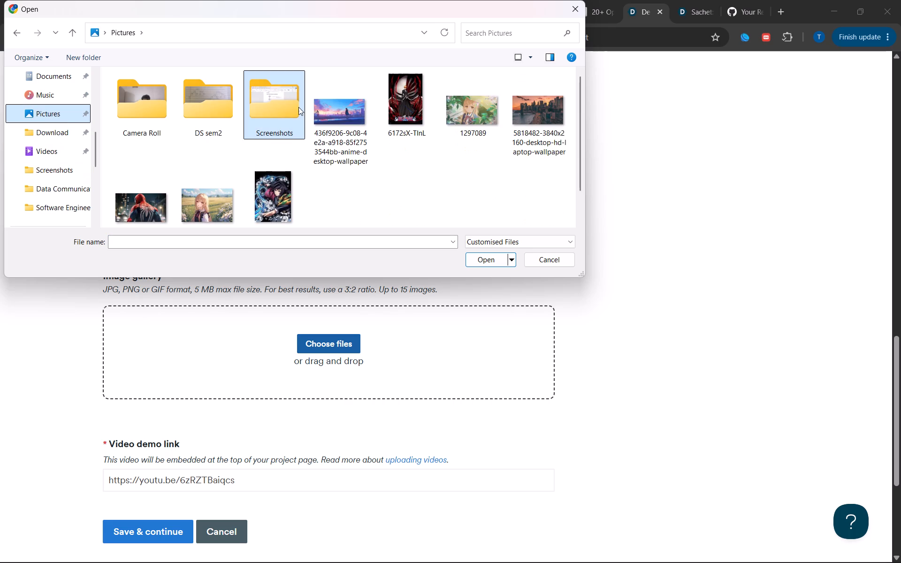
{"action": "double_click", "coordinate": [257, 108]}
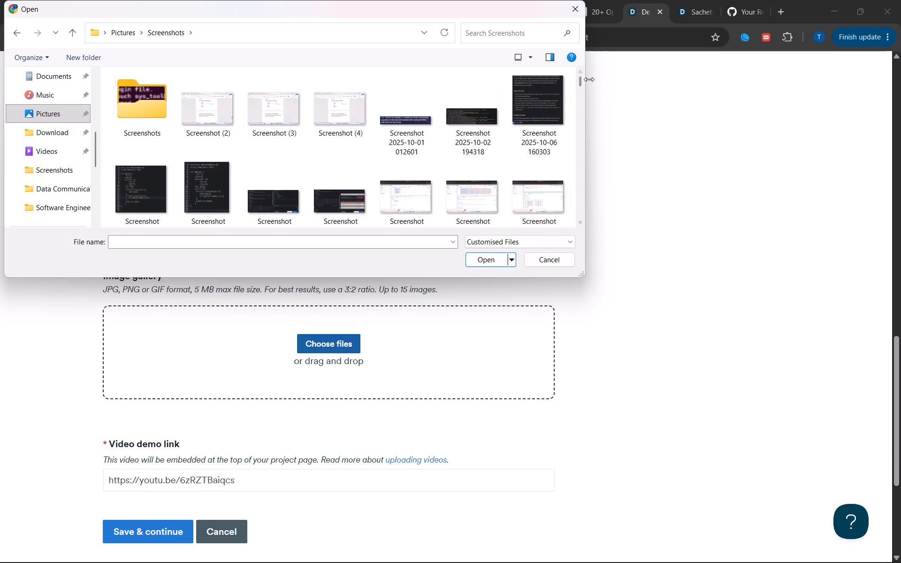
Find the Sachet screenshots dated 2026-10-24 and add 014420 and 014105 to the image gallery.
{"action": "left_click_drag", "start_coordinate": [580, 79], "coordinate": [574, 217]}
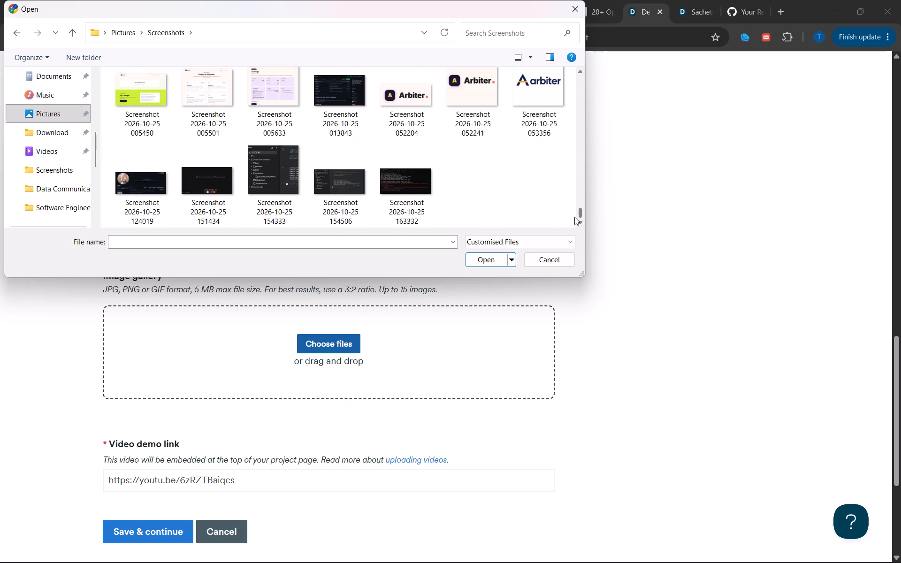
{"action": "left_click_drag", "start_coordinate": [574, 217], "coordinate": [574, 217]}
{"action": "scroll", "coordinate": [558, 204], "scroll_direction": "up", "scroll_amount": 1}
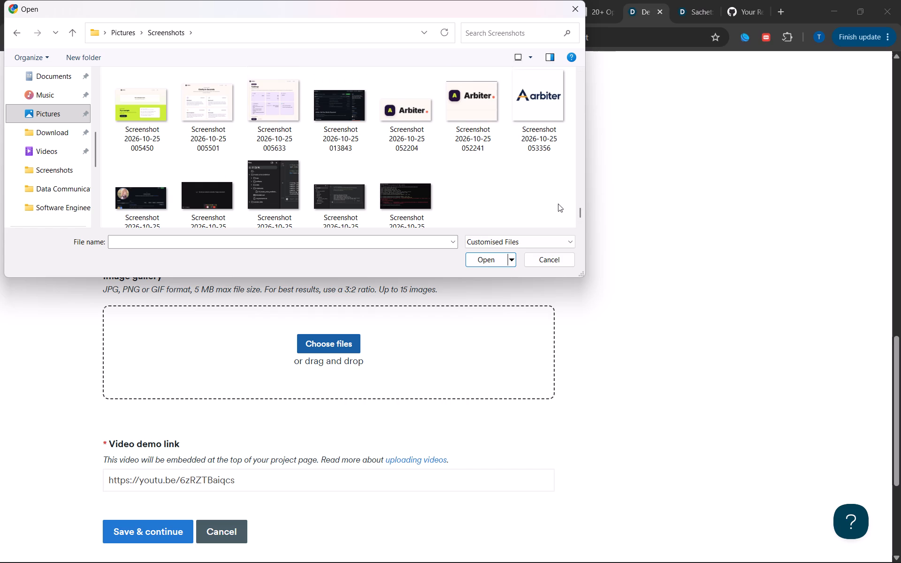
{"action": "scroll", "coordinate": [558, 204], "scroll_direction": "up", "scroll_amount": 2}
{"action": "scroll", "coordinate": [558, 204], "scroll_direction": "down", "scroll_amount": 1}
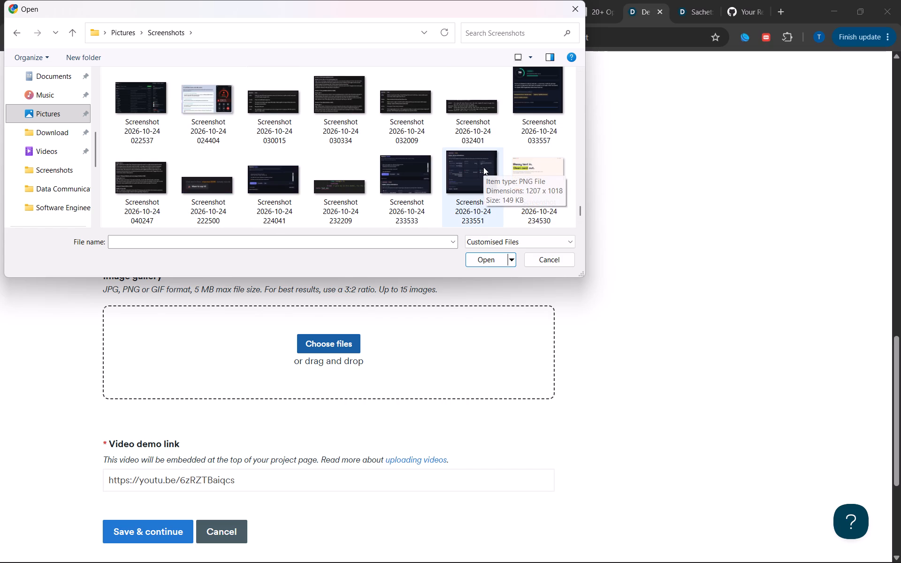
{"action": "scroll", "coordinate": [483, 167], "scroll_direction": "down", "scroll_amount": 1}
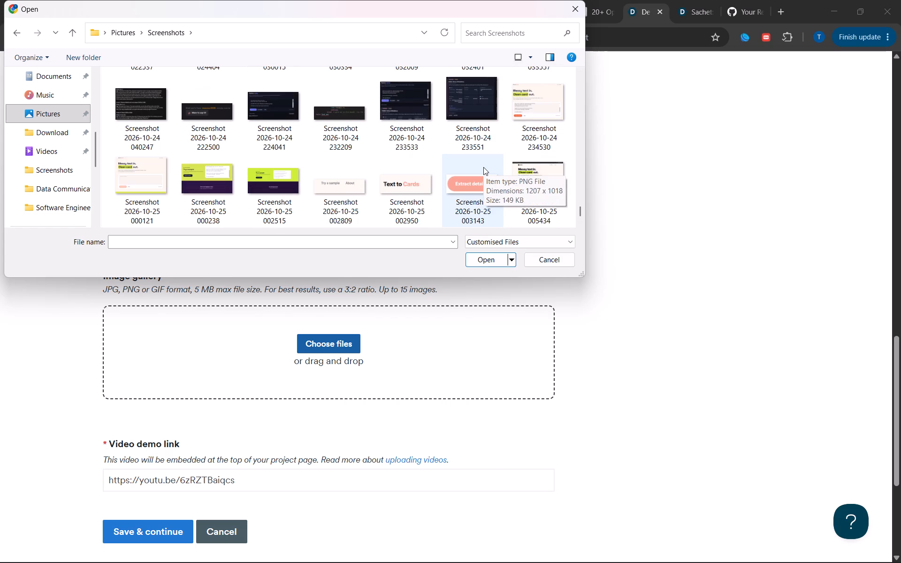
{"action": "scroll", "coordinate": [483, 167], "scroll_direction": "up", "scroll_amount": 2}
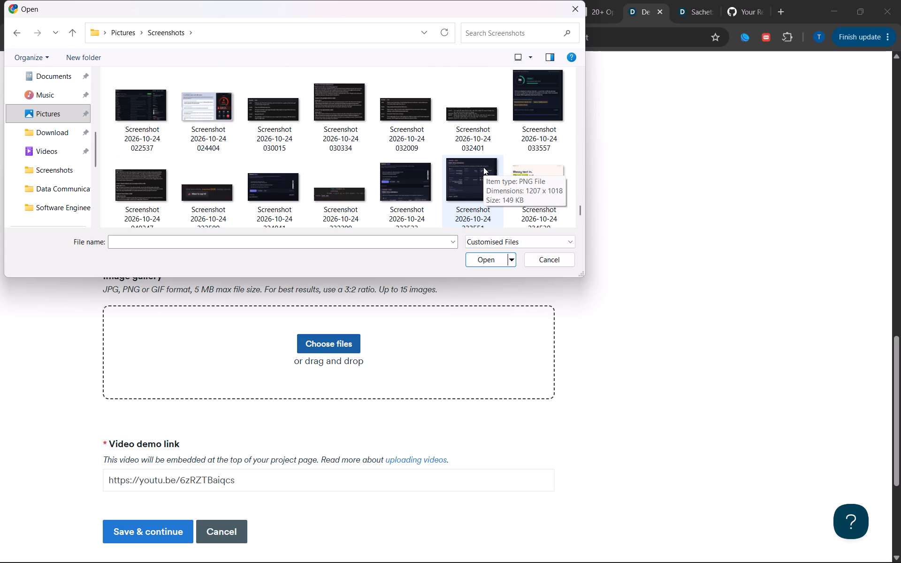
{"action": "scroll", "coordinate": [483, 167], "scroll_direction": "up", "scroll_amount": 1}
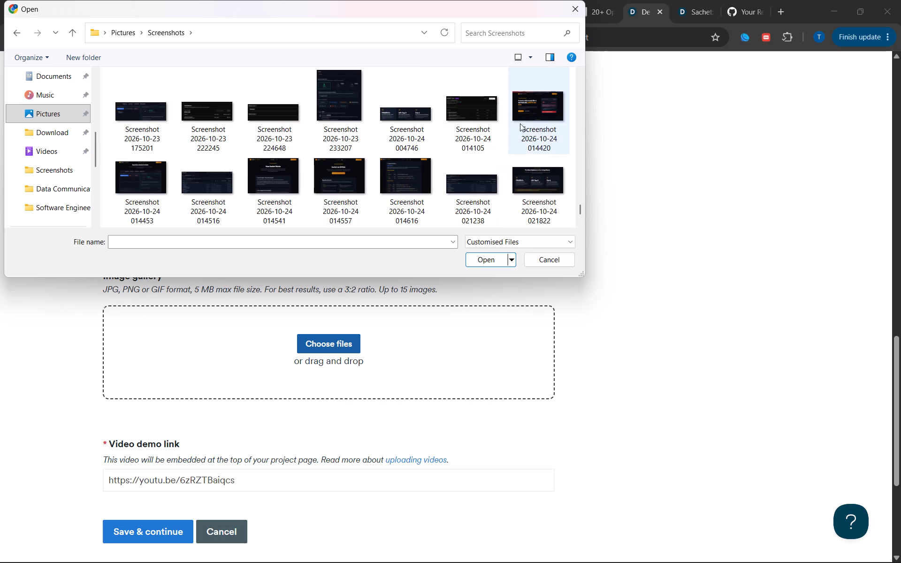
{"action": "left_click_drag", "start_coordinate": [522, 115], "coordinate": [383, 345]}
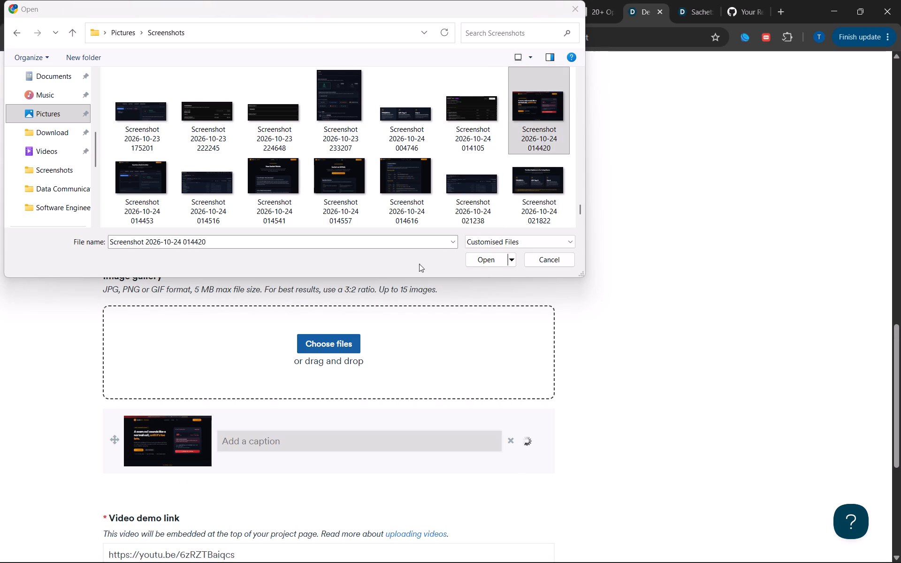
{"action": "left_click_drag", "start_coordinate": [472, 108], "coordinate": [368, 344]}
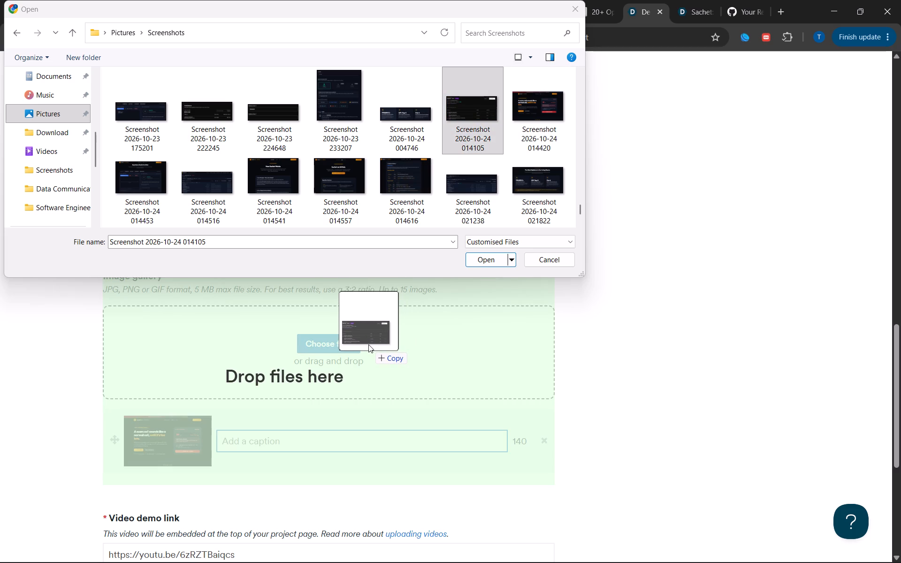
{"action": "left_click", "coordinate": [368, 344]}
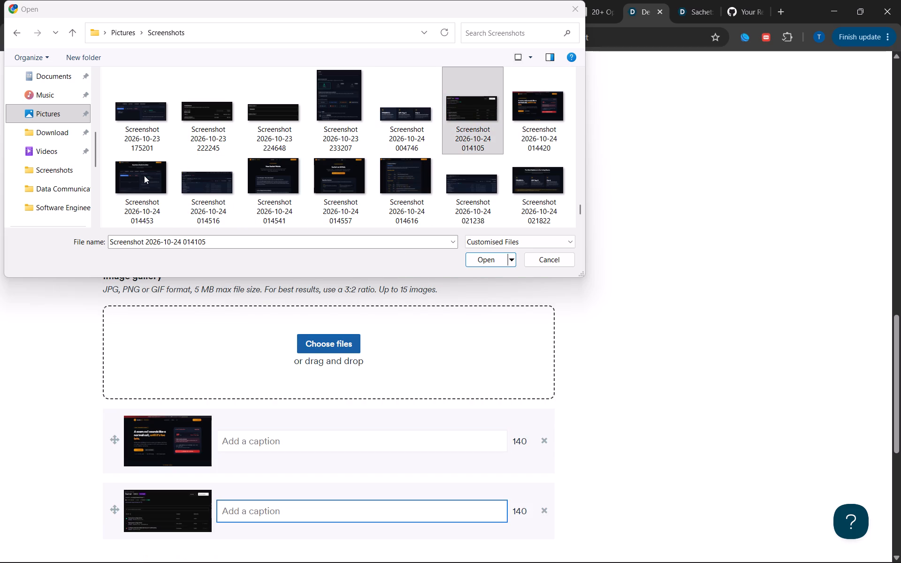
Add the 2026-10-24 screenshots 014453, 014541, 014557 and 014616 to the image gallery in that order.
{"action": "left_click_drag", "start_coordinate": [144, 175], "coordinate": [289, 354]}
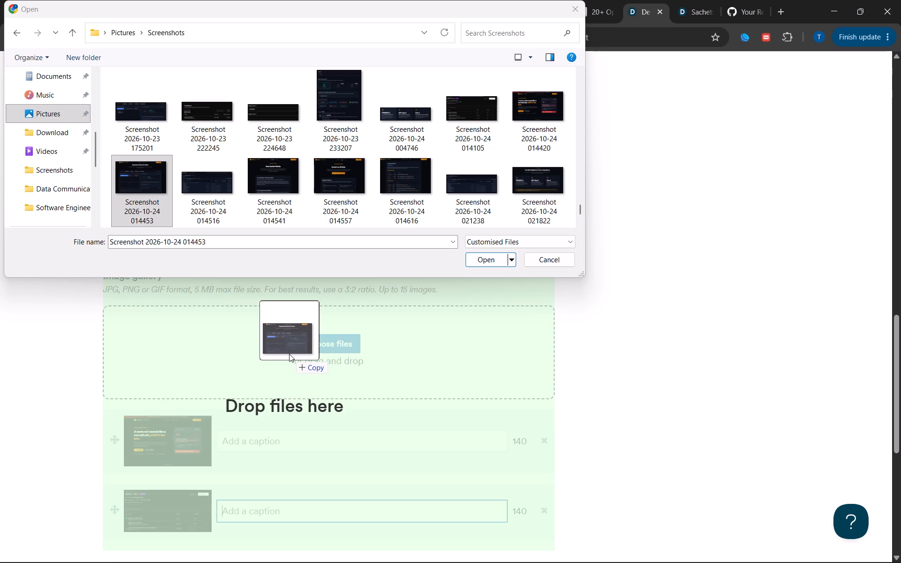
{"action": "left_click_drag", "start_coordinate": [264, 174], "coordinate": [326, 344]}
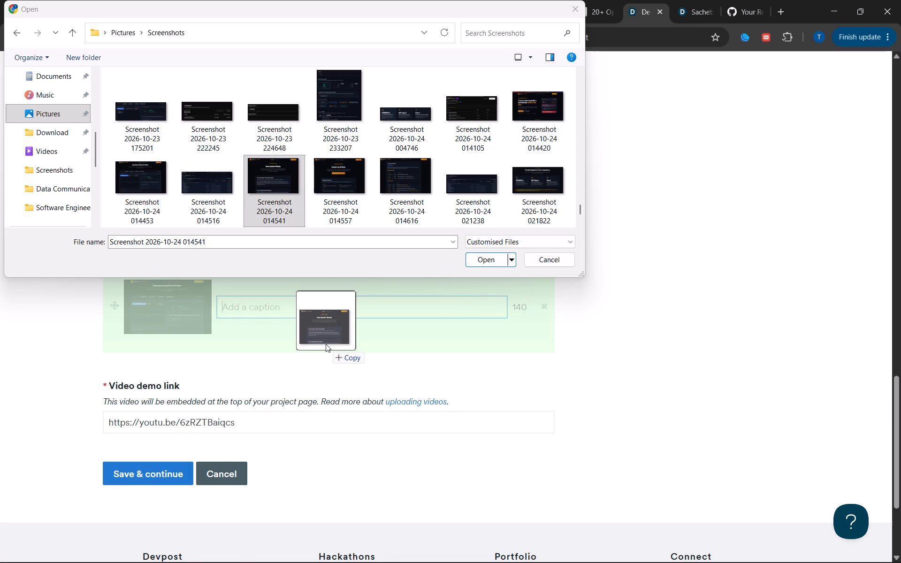
{"action": "left_click_drag", "start_coordinate": [336, 193], "coordinate": [337, 388]}
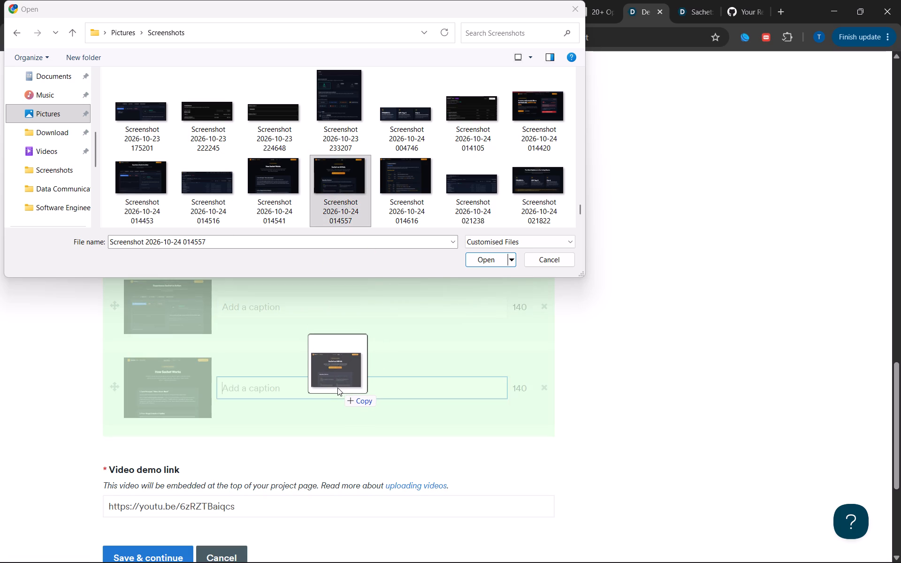
{"action": "left_click_drag", "start_coordinate": [337, 388], "coordinate": [337, 388]}
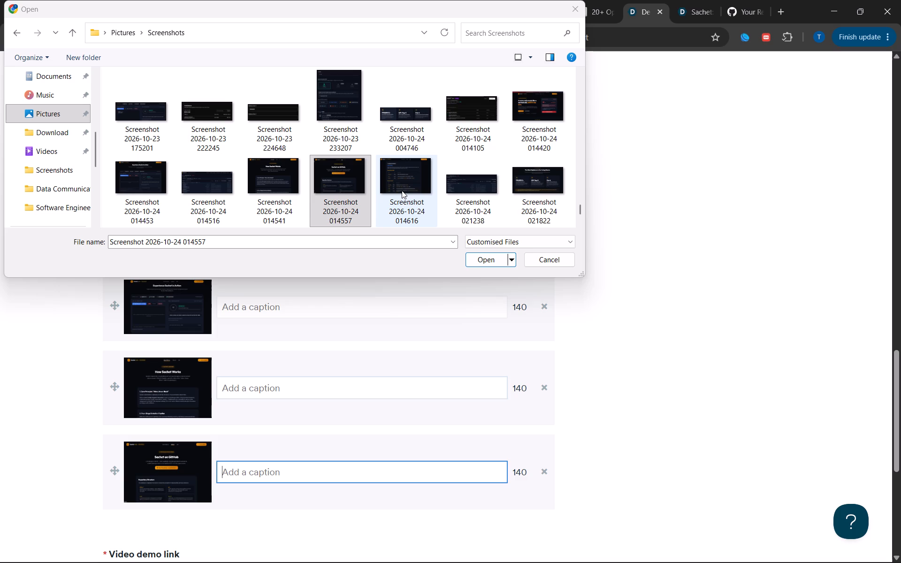
{"action": "left_click_drag", "start_coordinate": [402, 190], "coordinate": [395, 370]}
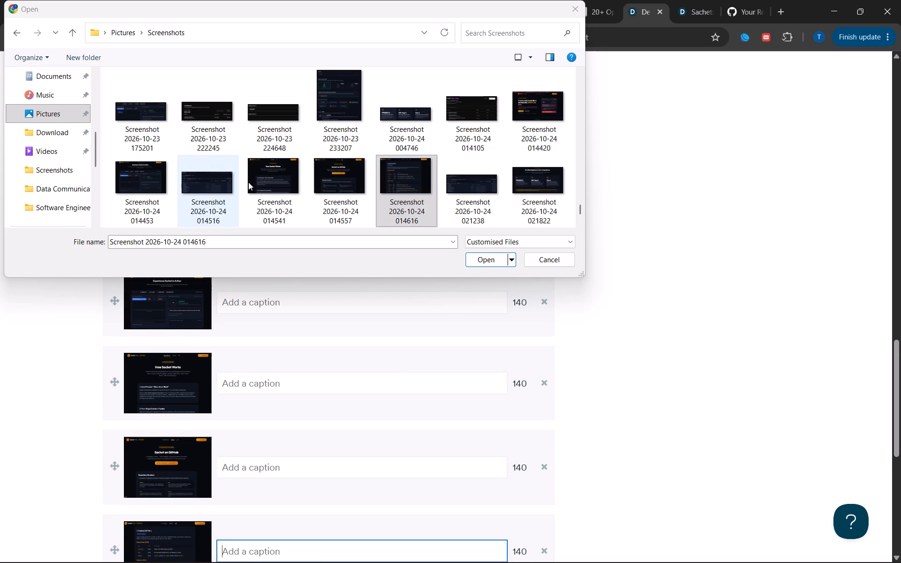
Add the 2026-10-24 screenshots 021238, 021822 and 022537 to the image gallery and close the file chooser.
{"action": "left_click_drag", "start_coordinate": [484, 177], "coordinate": [431, 337]}
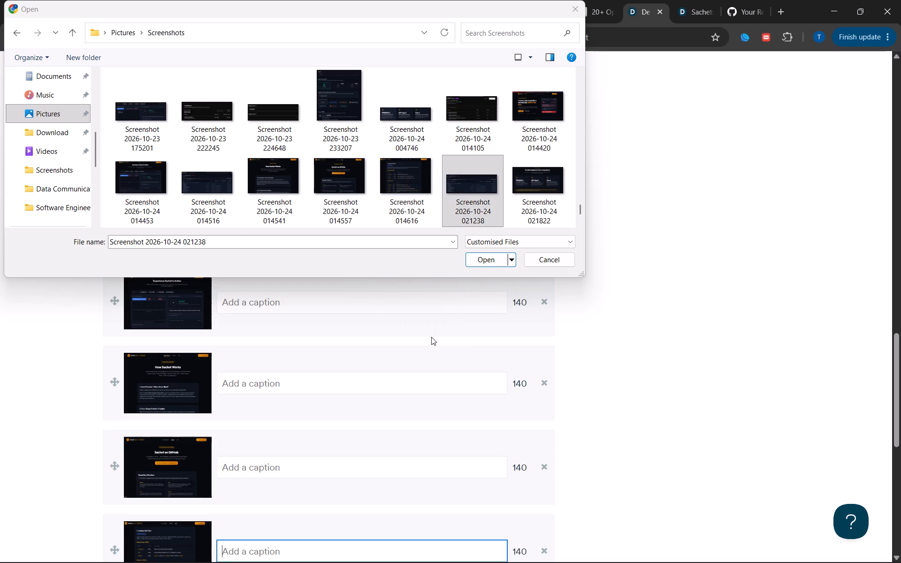
{"action": "left_click_drag", "start_coordinate": [528, 172], "coordinate": [420, 381]}
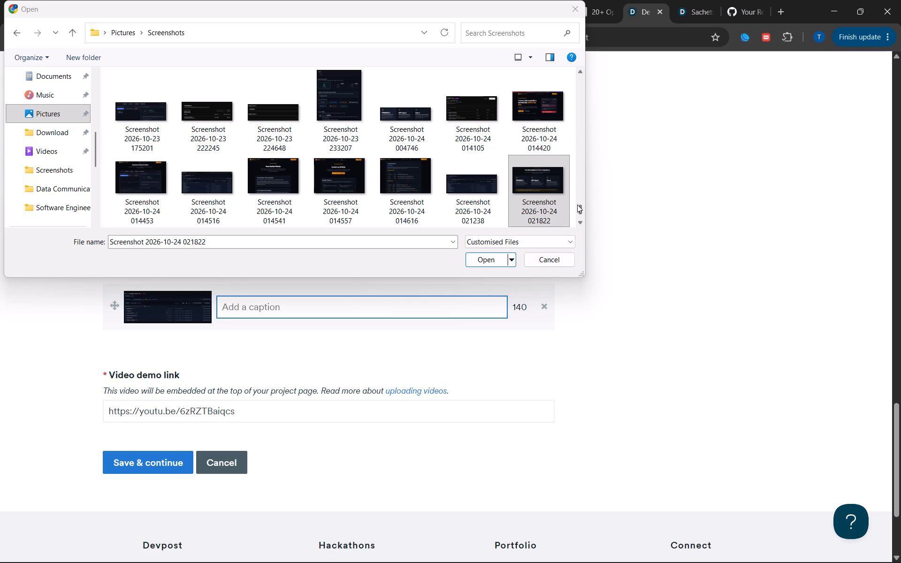
{"action": "left_click_drag", "start_coordinate": [519, 186], "coordinate": [441, 285]}
{"action": "left_click_drag", "start_coordinate": [441, 285], "coordinate": [440, 291]}
{"action": "scroll", "coordinate": [534, 192], "scroll_direction": "down", "scroll_amount": 1}
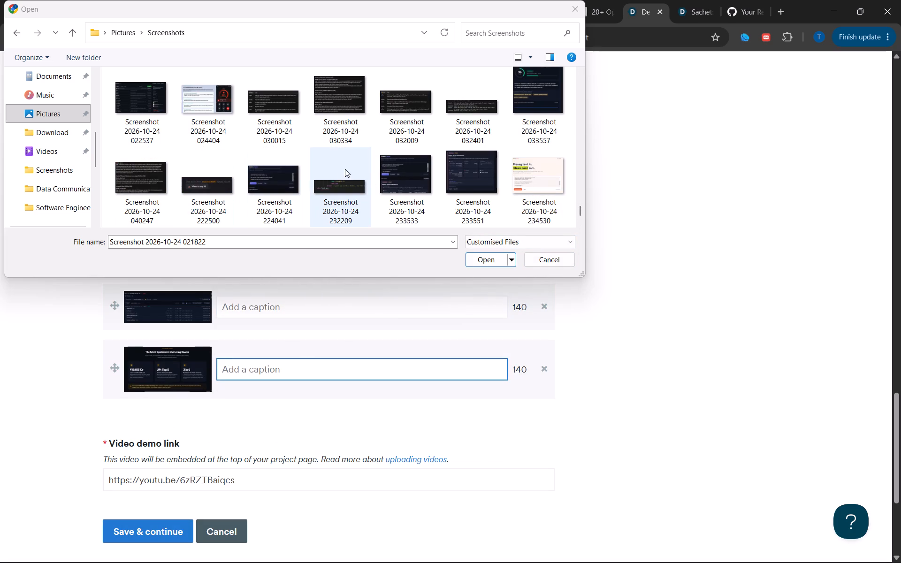
{"action": "left_click_drag", "start_coordinate": [149, 99], "coordinate": [278, 316]}
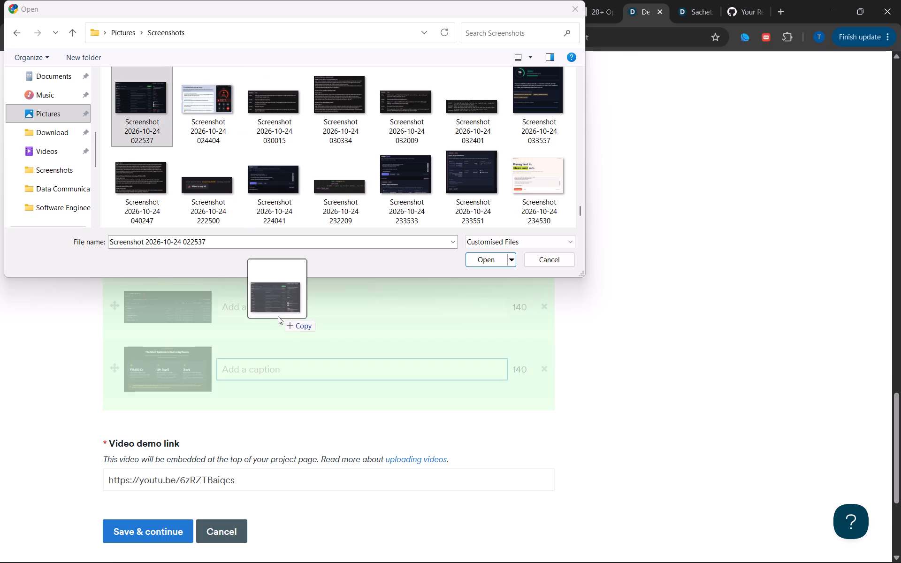
{"action": "left_click_drag", "start_coordinate": [278, 316], "coordinate": [278, 321]}
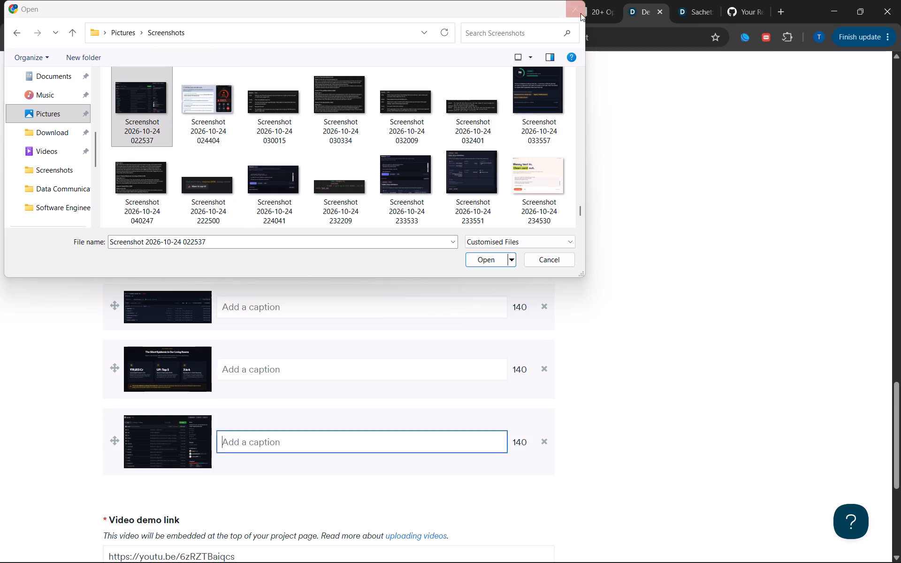
{"action": "left_click", "coordinate": [580, 13]}
Review the screenshots uploaded to the submission's image gallery, enlarging them to check what each one shows.
{"action": "scroll", "coordinate": [607, 282], "scroll_direction": "up", "scroll_amount": 6}
{"action": "scroll", "coordinate": [607, 282], "scroll_direction": "down", "scroll_amount": 1}
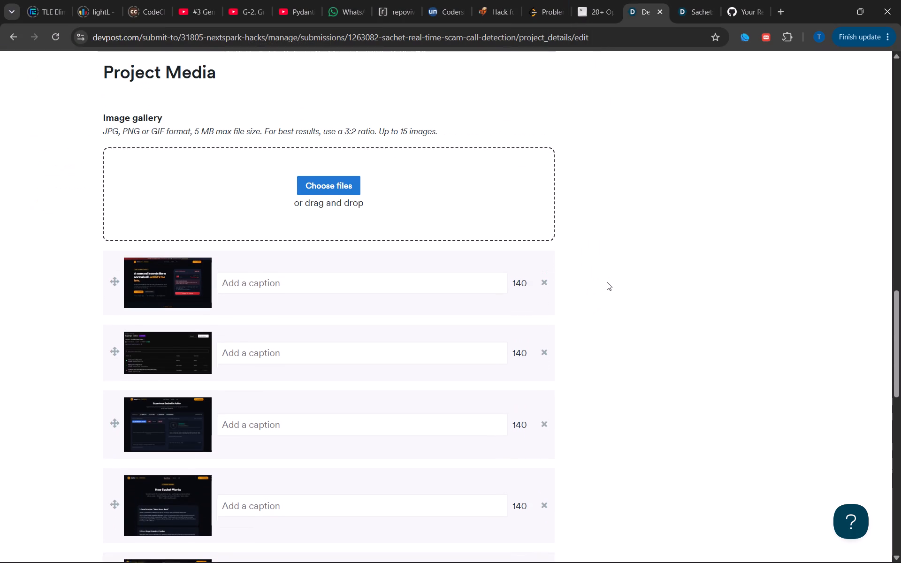
{"action": "scroll", "coordinate": [607, 282], "scroll_direction": "down", "scroll_amount": 2}
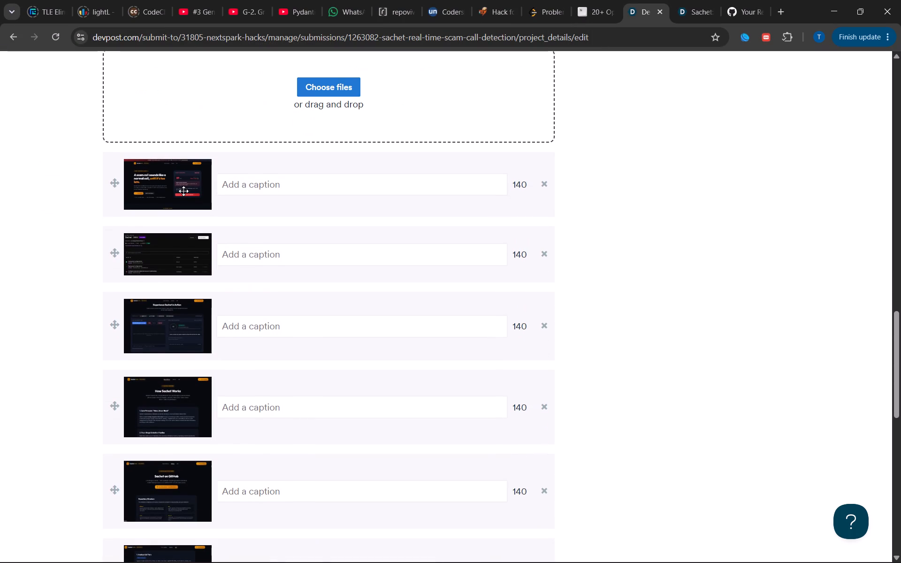
{"action": "left_click", "coordinate": [183, 191]}
{"action": "left_click", "coordinate": [183, 191]}
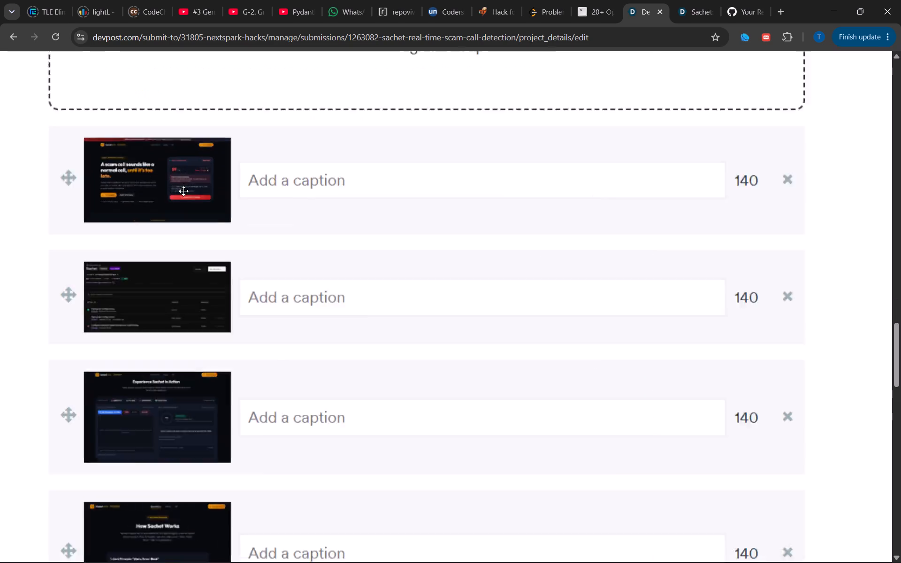
{"action": "scroll", "coordinate": [276, 219], "scroll_direction": "down", "scroll_amount": 2}
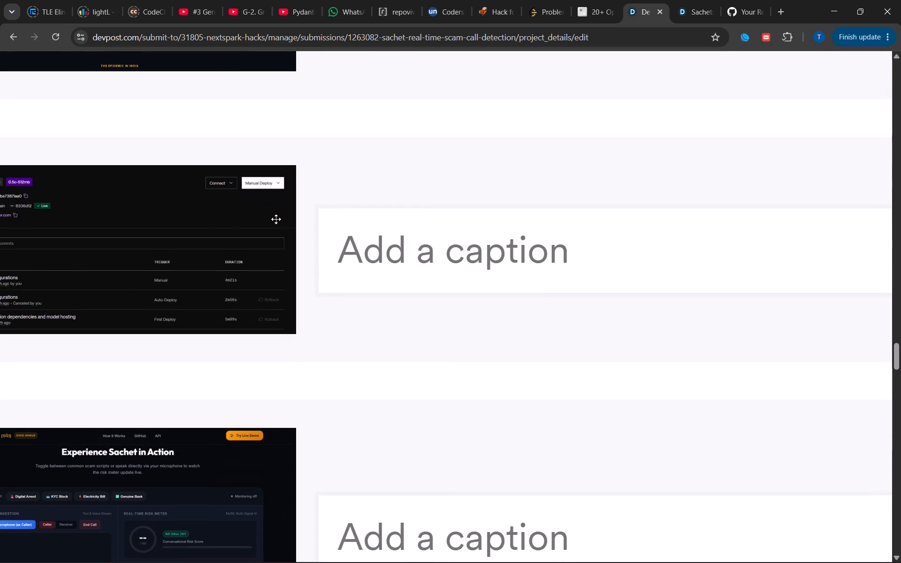
{"action": "scroll", "coordinate": [276, 219], "scroll_direction": "right", "scroll_amount": 3}
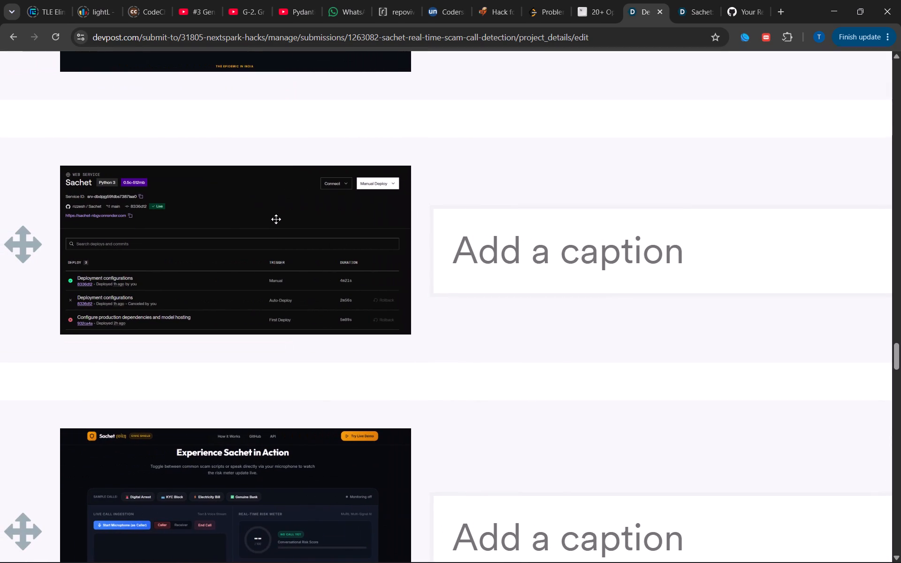
{"action": "scroll", "coordinate": [276, 219], "scroll_direction": "down", "scroll_amount": 6}
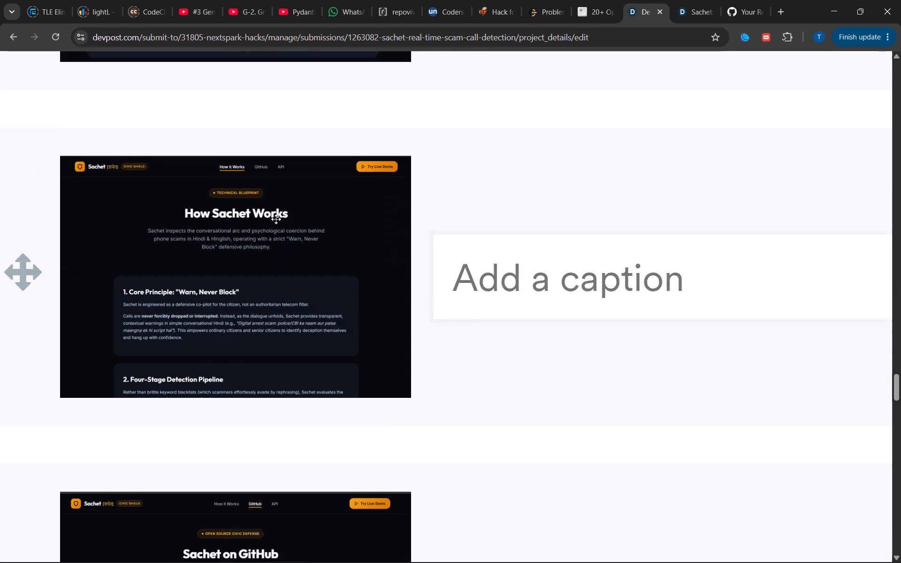
{"action": "scroll", "coordinate": [276, 219], "scroll_direction": "down", "scroll_amount": 8}
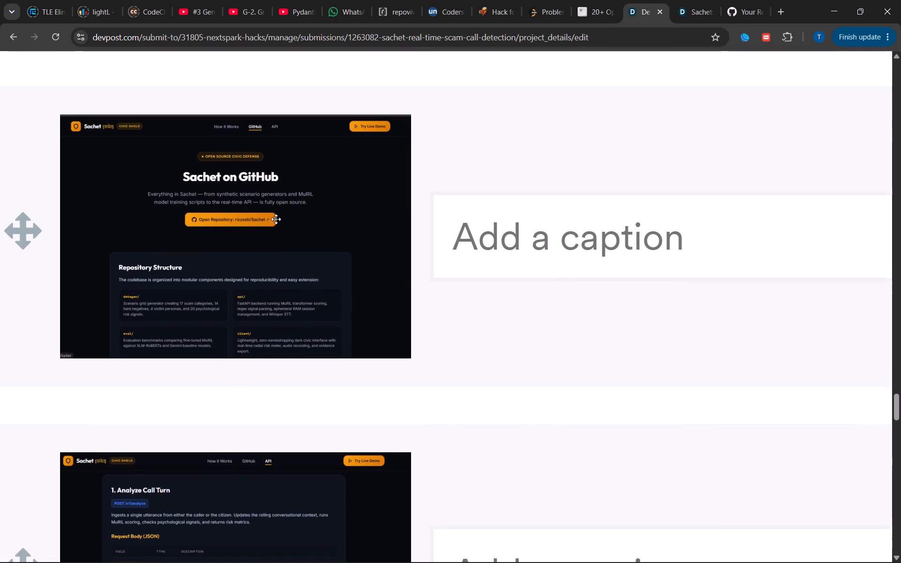
{"action": "scroll", "coordinate": [276, 219], "scroll_direction": "down", "scroll_amount": 10}
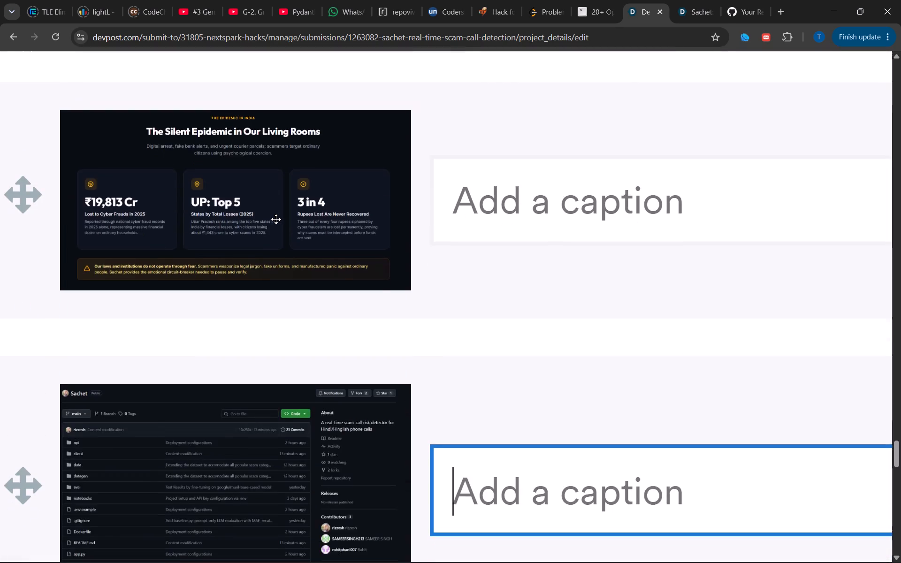
{"action": "scroll", "coordinate": [276, 219], "scroll_direction": "down", "scroll_amount": 3}
{"action": "scroll", "coordinate": [276, 219], "scroll_direction": "up", "scroll_amount": 1}
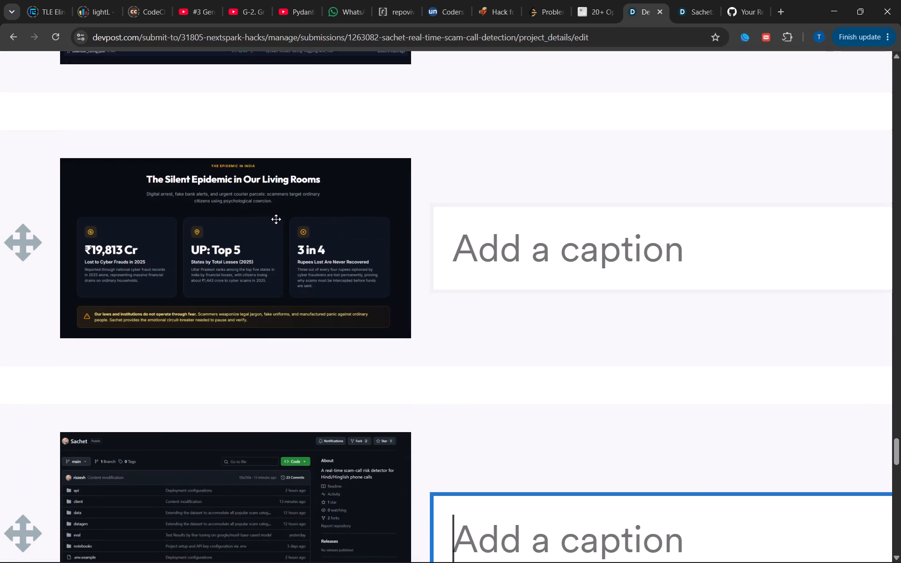
{"action": "scroll", "coordinate": [276, 219], "scroll_direction": "up", "scroll_amount": 1}
{"action": "scroll", "coordinate": [276, 219], "scroll_direction": "right", "scroll_amount": 1}
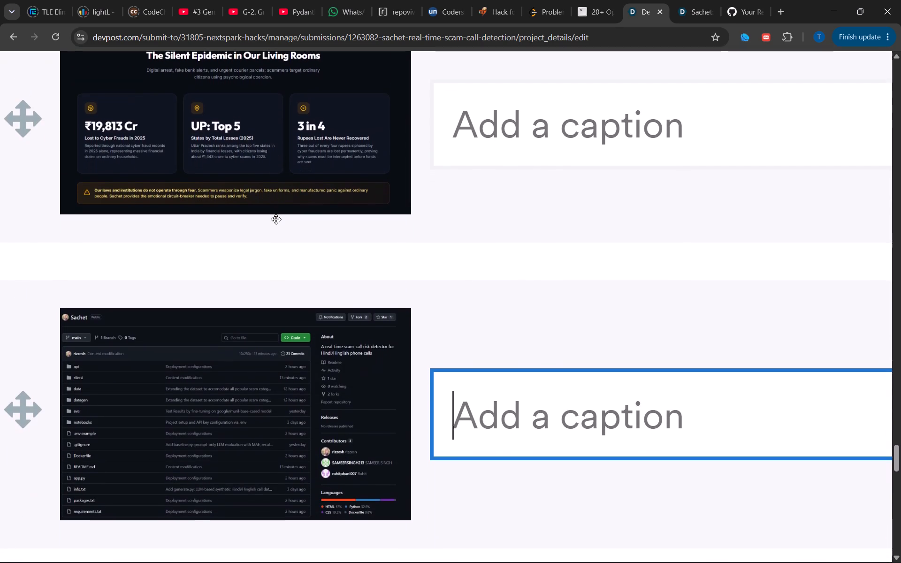
{"action": "scroll", "coordinate": [276, 219], "scroll_direction": "right", "scroll_amount": 1}
{"action": "scroll", "coordinate": [276, 219], "scroll_direction": "up", "scroll_amount": 1}
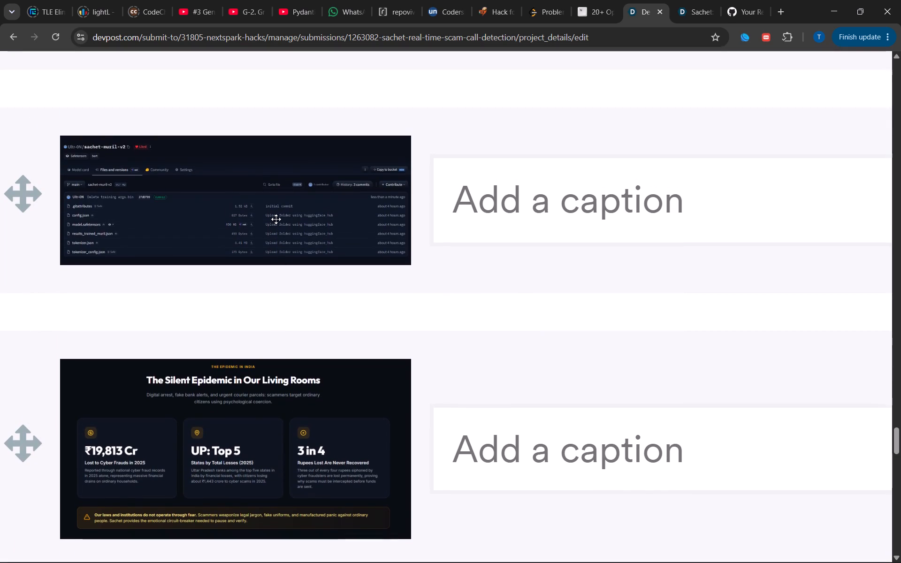
{"action": "scroll", "coordinate": [276, 219], "scroll_direction": "up", "scroll_amount": 5}
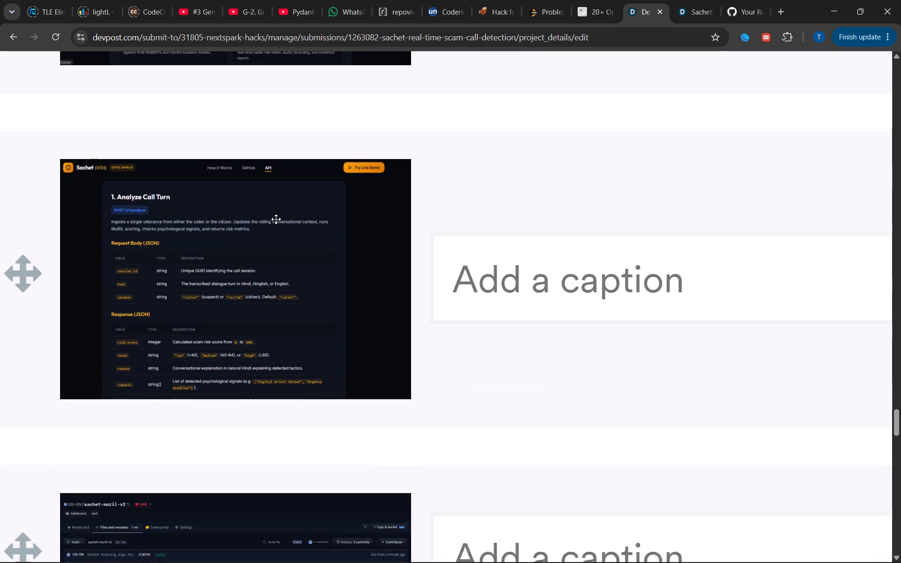
{"action": "scroll", "coordinate": [276, 219], "scroll_direction": "up", "scroll_amount": 8}
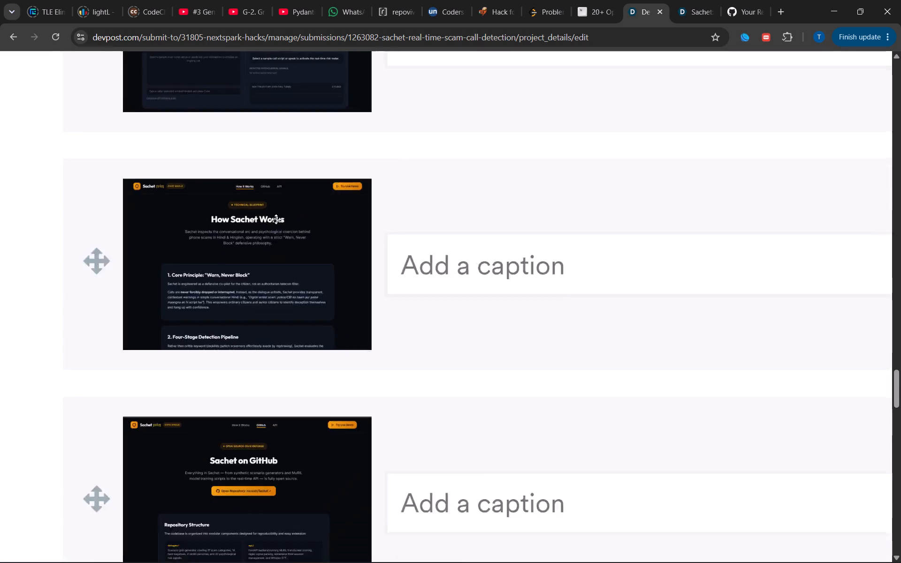
{"action": "scroll", "coordinate": [276, 219], "scroll_direction": "up", "scroll_amount": 4}
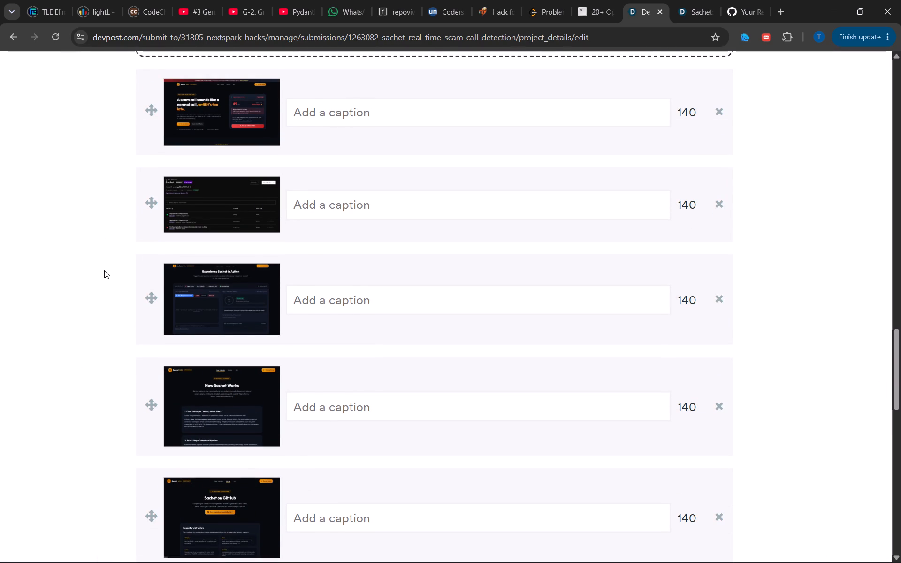
{"action": "scroll", "coordinate": [108, 278], "scroll_direction": "down", "scroll_amount": 7}
{"action": "scroll", "coordinate": [108, 278], "scroll_direction": "up", "scroll_amount": 3}
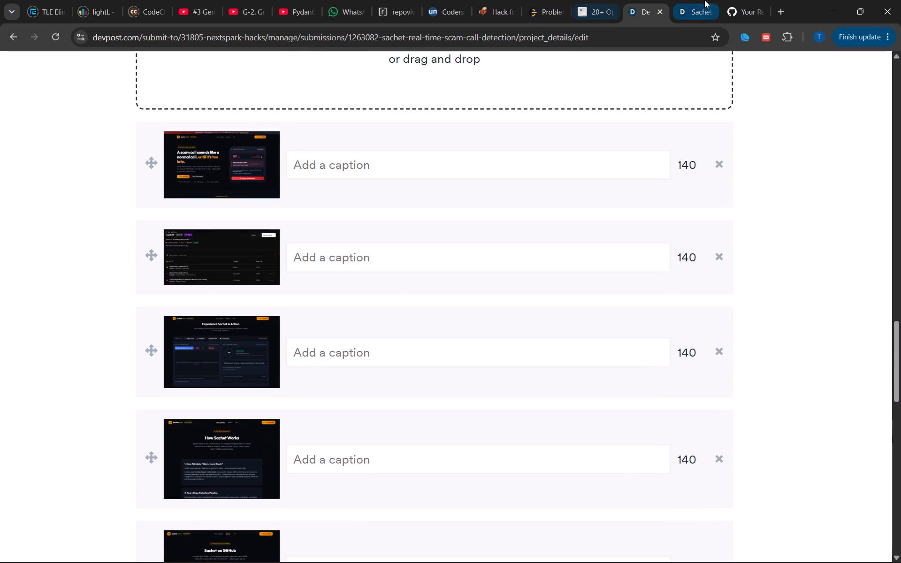
{"action": "left_click", "coordinate": [705, 0]}
{"action": "scroll", "coordinate": [492, 300], "scroll_direction": "down", "scroll_amount": 4}
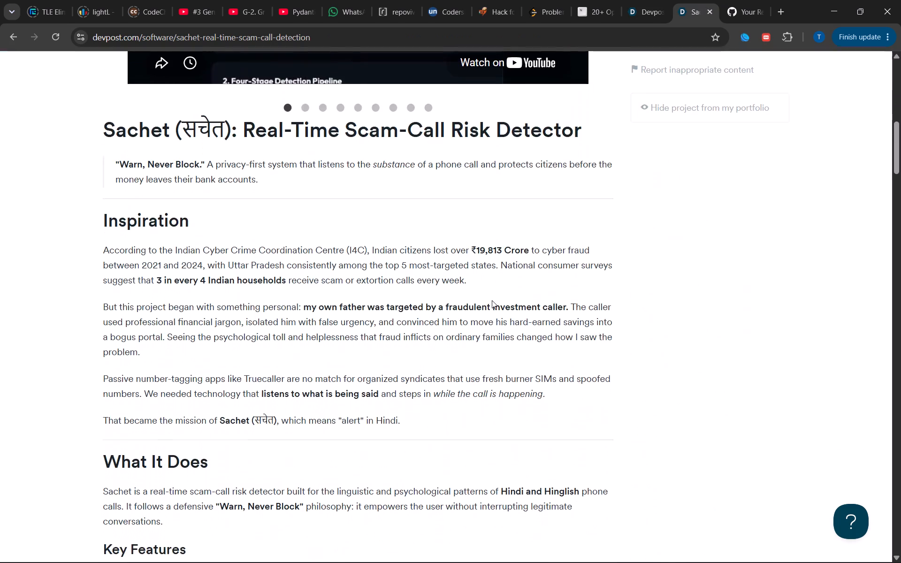
{"action": "left_click", "coordinate": [687, 350]}
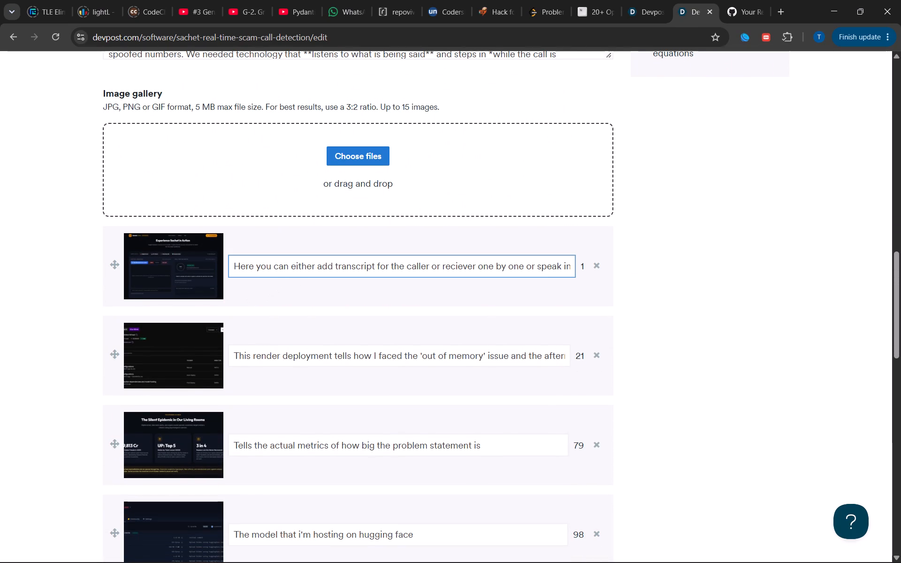
Copy the existing "Here you can either add transcript…" caption to the "Experience Sachet in Action" image in the NextSpark Hacks submission.
{"action": "triple_click", "coordinate": [323, 271]}
{"action": "key", "text": "ctrl+c"}
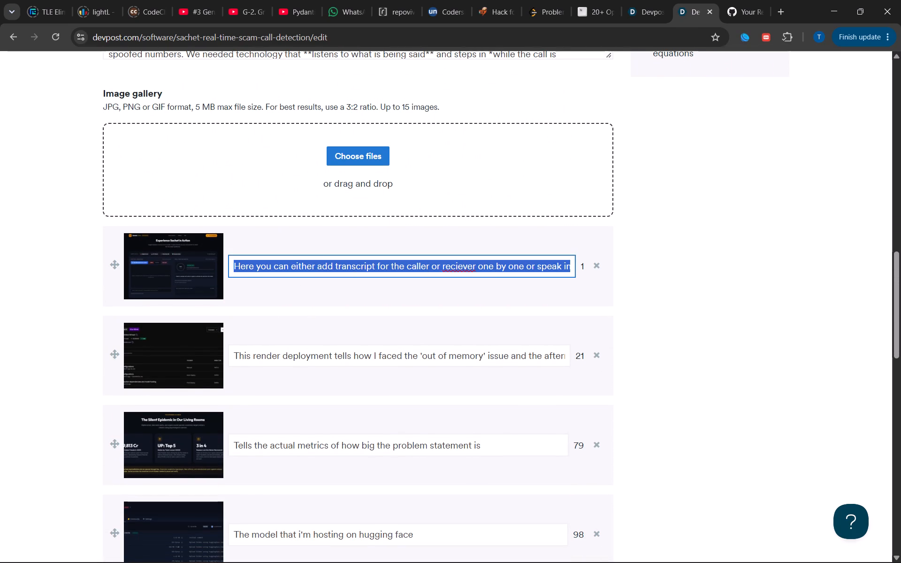
{"action": "left_click", "coordinate": [71, 289]}
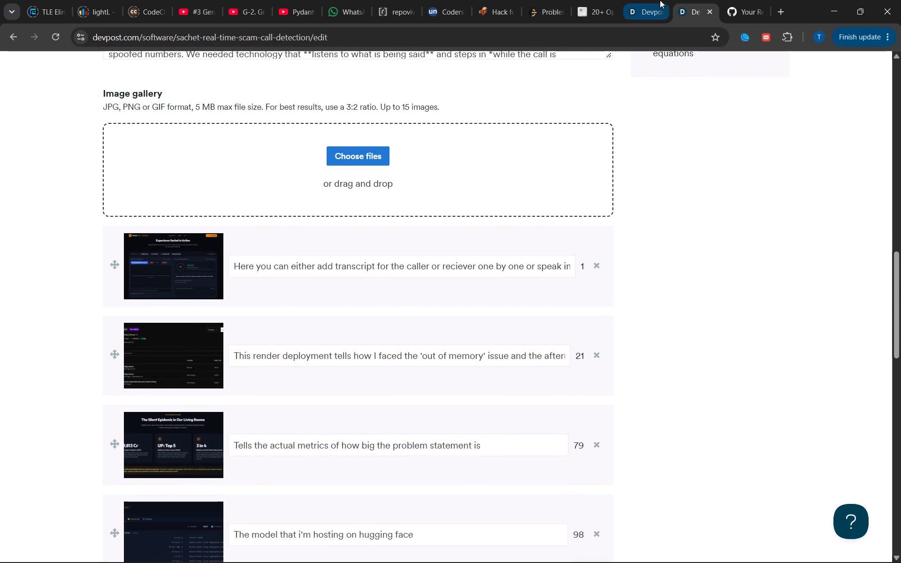
{"action": "left_click", "coordinate": [659, 0]}
{"action": "left_click", "coordinate": [420, 357]}
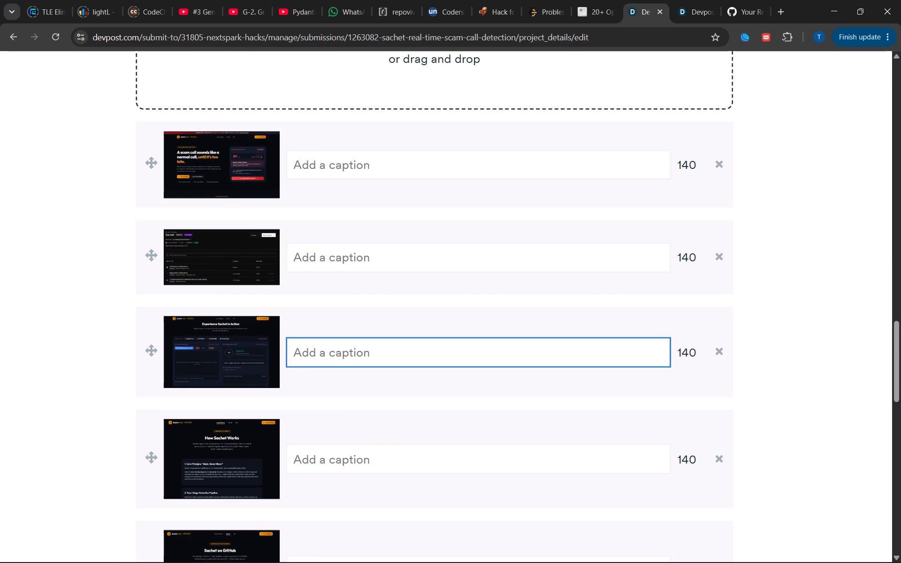
{"action": "key", "text": "ctrl+v"}
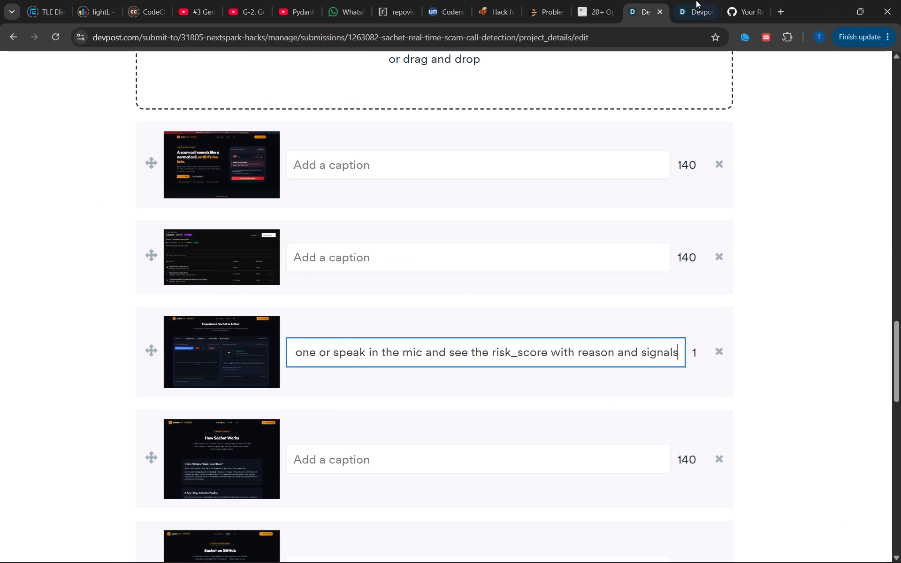
Copy the existing "This render deployment tells how I faced the 'out of memory' issue…" caption to the submission's Render deployment image.
{"action": "left_click", "coordinate": [696, 0]}
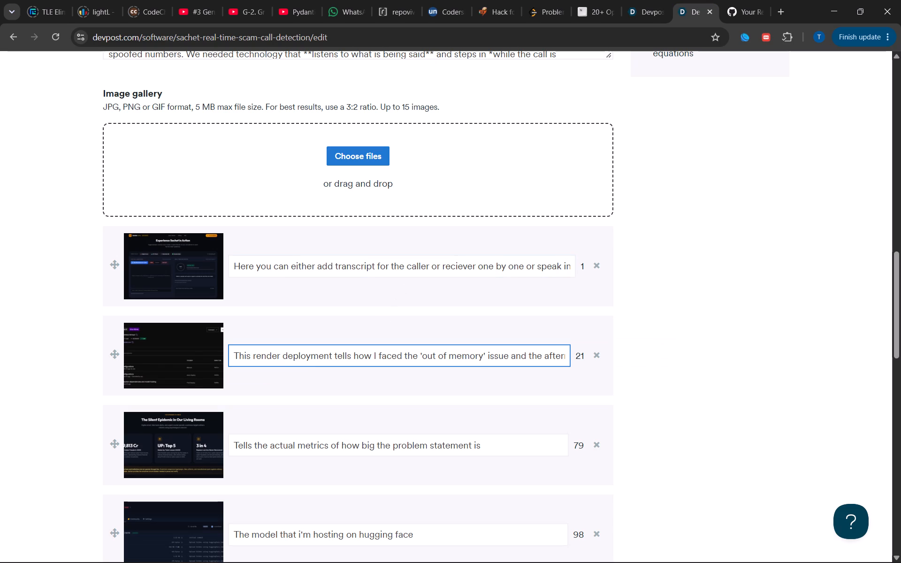
{"action": "triple_click", "coordinate": [372, 358]}
{"action": "key", "text": "ctrl+c"}
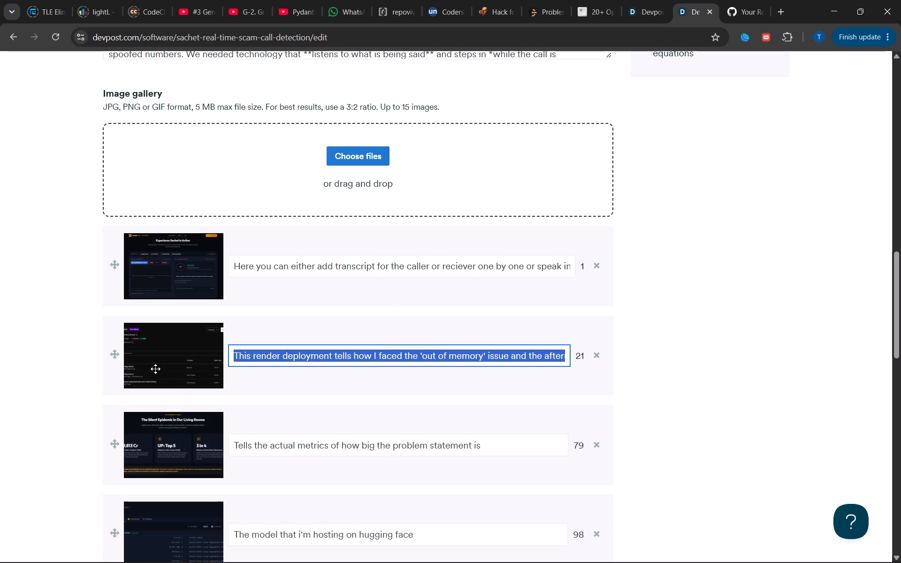
{"action": "left_click", "coordinate": [60, 355]}
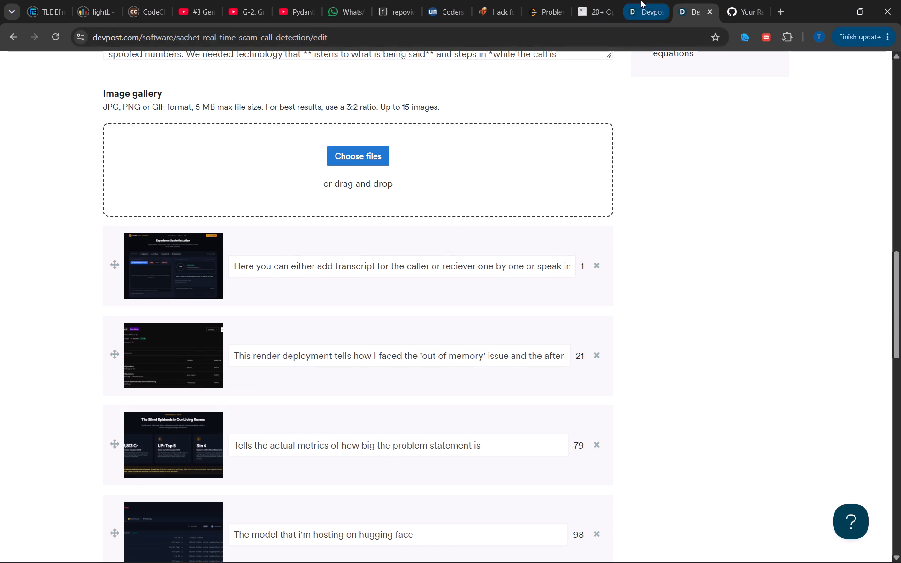
{"action": "left_click", "coordinate": [641, 0]}
{"action": "left_click", "coordinate": [402, 263]}
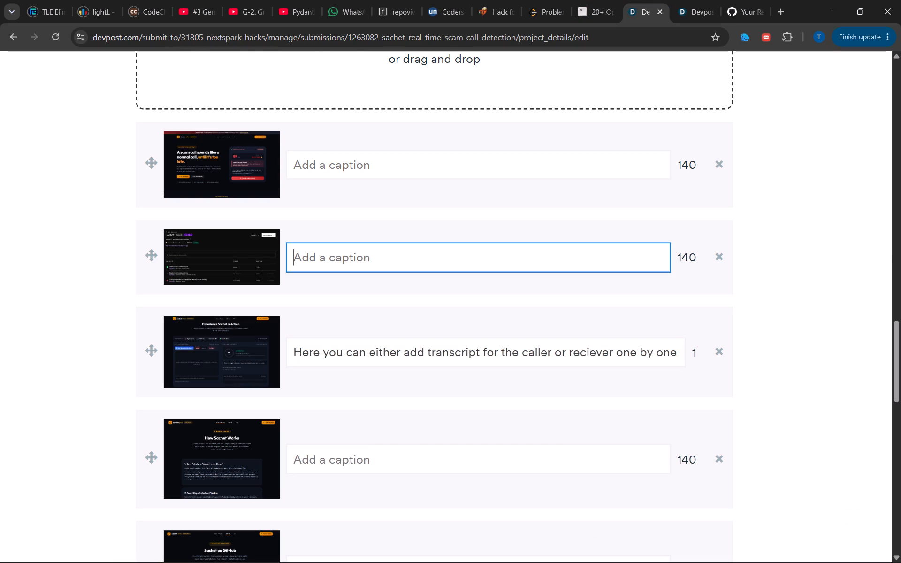
{"action": "key", "text": "ctrl+v"}
{"action": "left_click", "coordinate": [759, 226]}
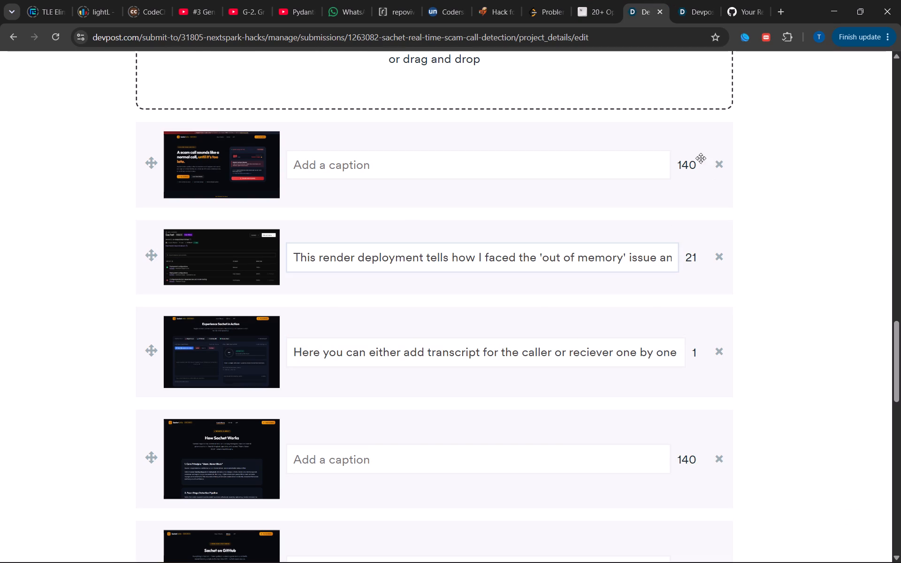
Move the "Silent Epidemic" image above "How Sachet Works" and copy in its existing caption "Tells the actual metrics of how big the problem statement is".
{"action": "left_click", "coordinate": [683, 0]}
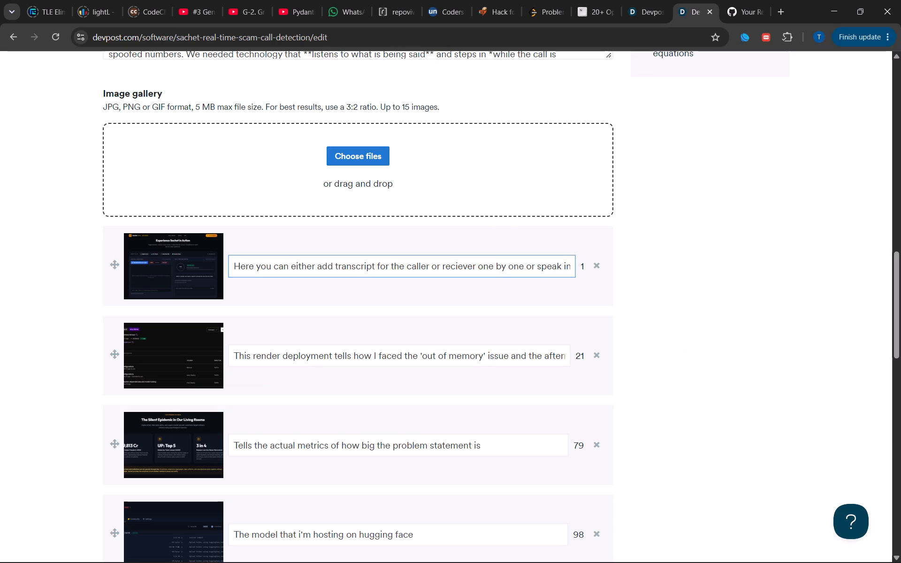
{"action": "scroll", "coordinate": [446, 276], "scroll_direction": "down", "scroll_amount": 2}
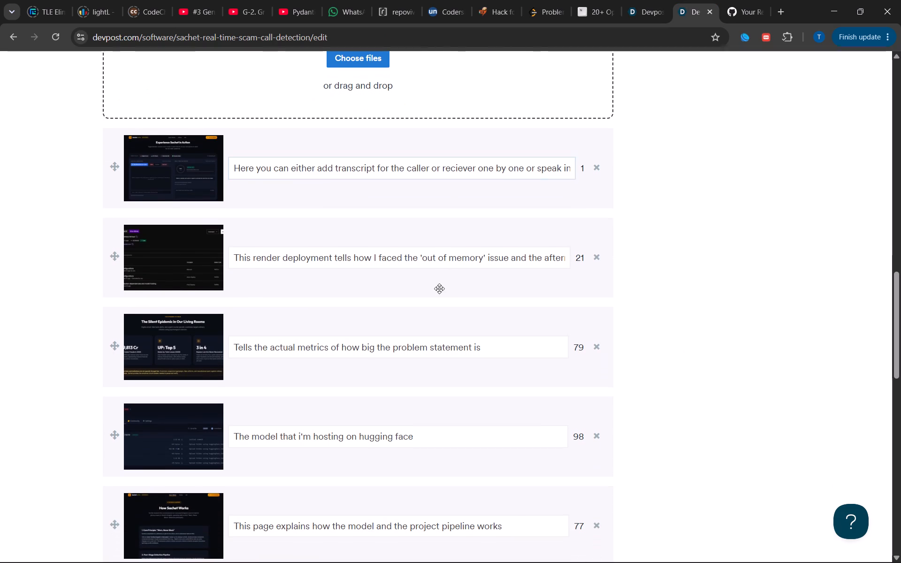
{"action": "triple_click", "coordinate": [412, 349]}
{"action": "key", "text": "ctrl+c"}
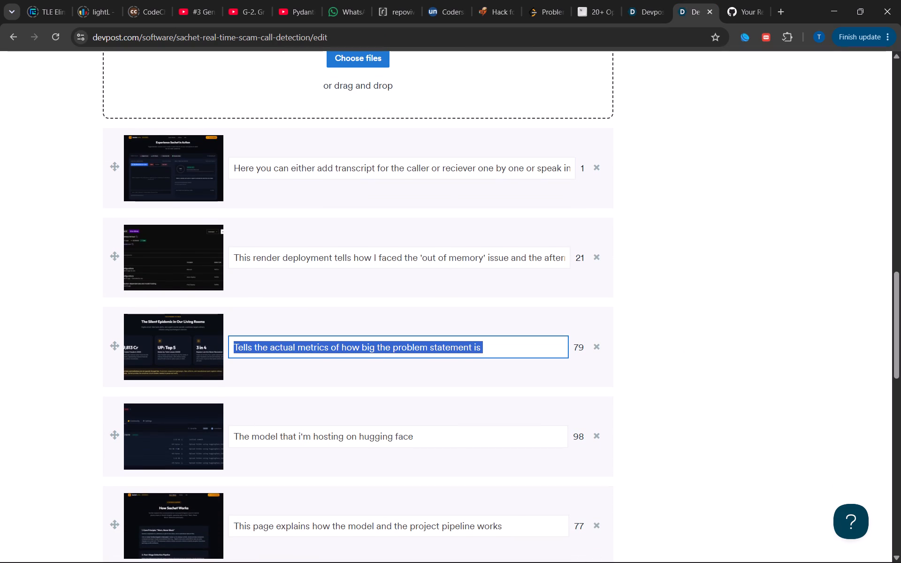
{"action": "left_click", "coordinate": [711, 341]}
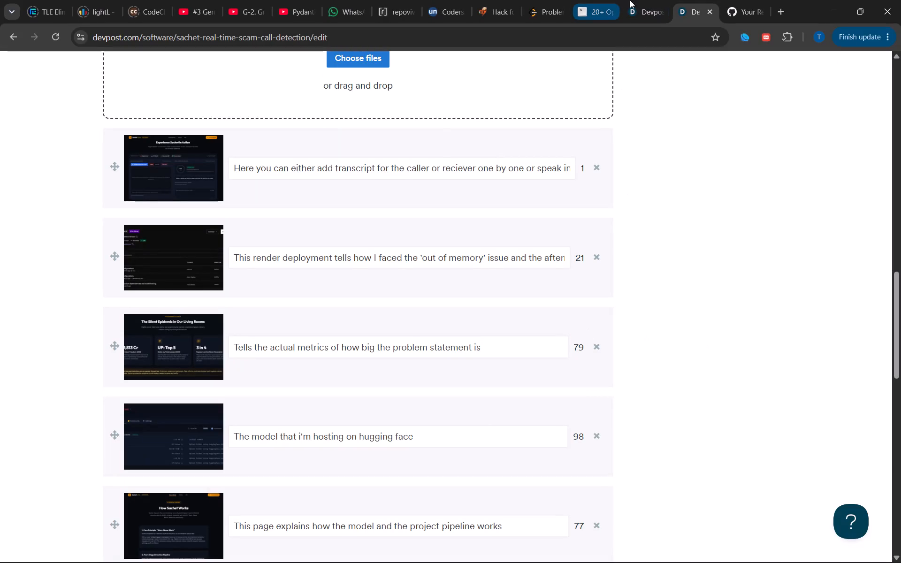
{"action": "left_click", "coordinate": [635, 0]}
{"action": "scroll", "coordinate": [421, 378], "scroll_direction": "down", "scroll_amount": 2}
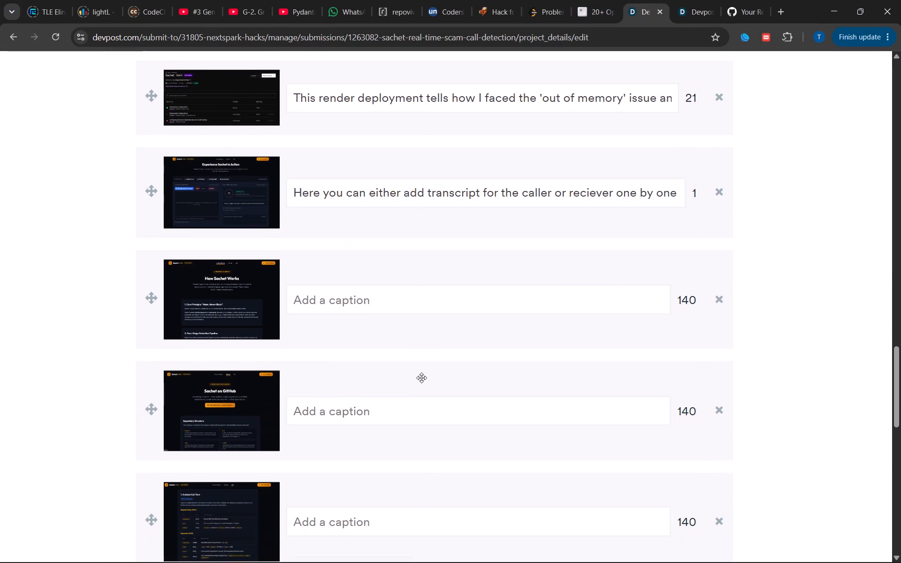
{"action": "scroll", "coordinate": [421, 378], "scroll_direction": "down", "scroll_amount": 2}
{"action": "scroll", "coordinate": [394, 411], "scroll_direction": "down", "scroll_amount": 1}
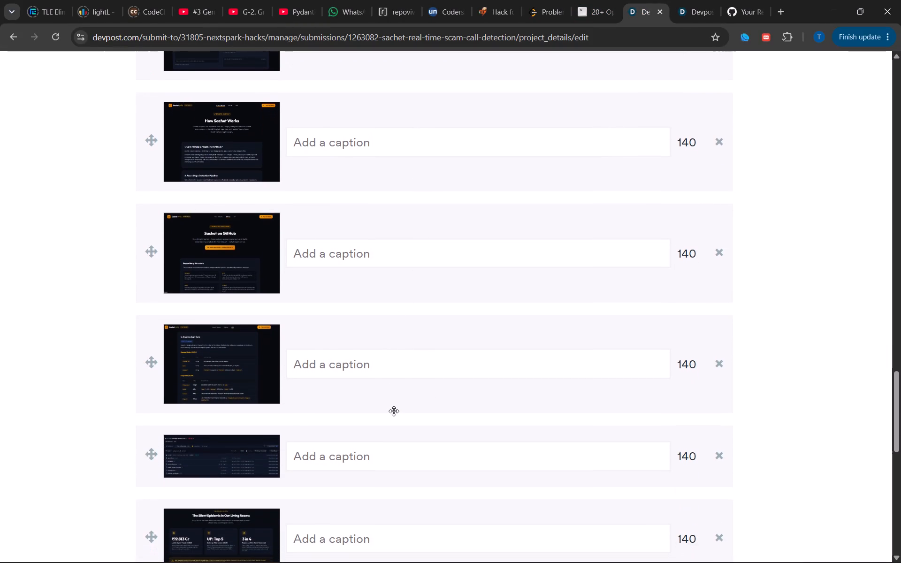
{"action": "scroll", "coordinate": [394, 411], "scroll_direction": "down", "scroll_amount": 1}
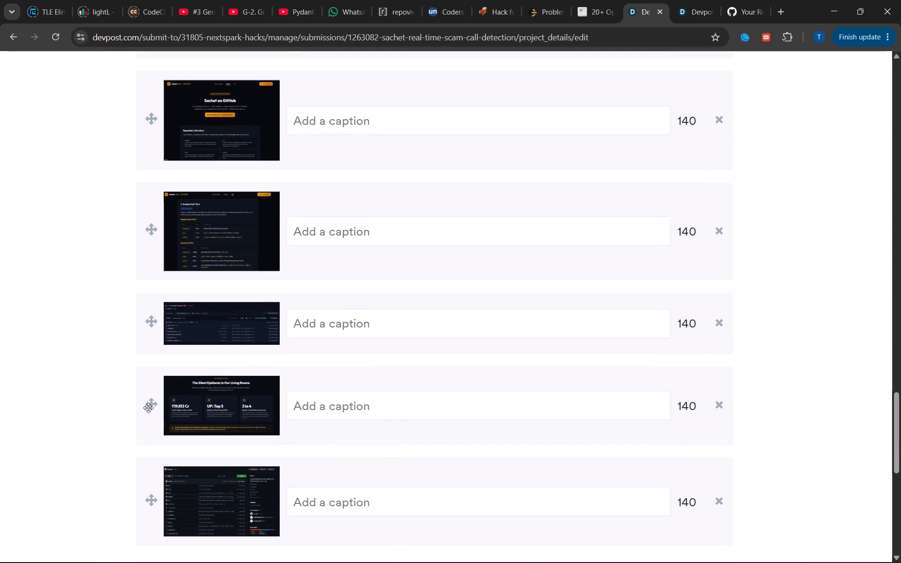
{"action": "left_click_drag", "start_coordinate": [148, 408], "coordinate": [142, 119]}
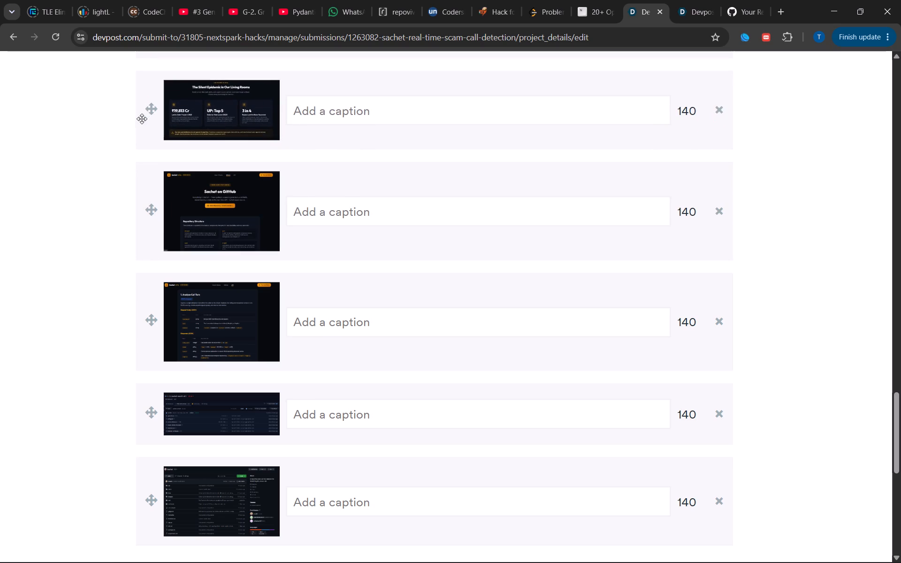
{"action": "scroll", "coordinate": [129, 163], "scroll_direction": "up", "scroll_amount": 2}
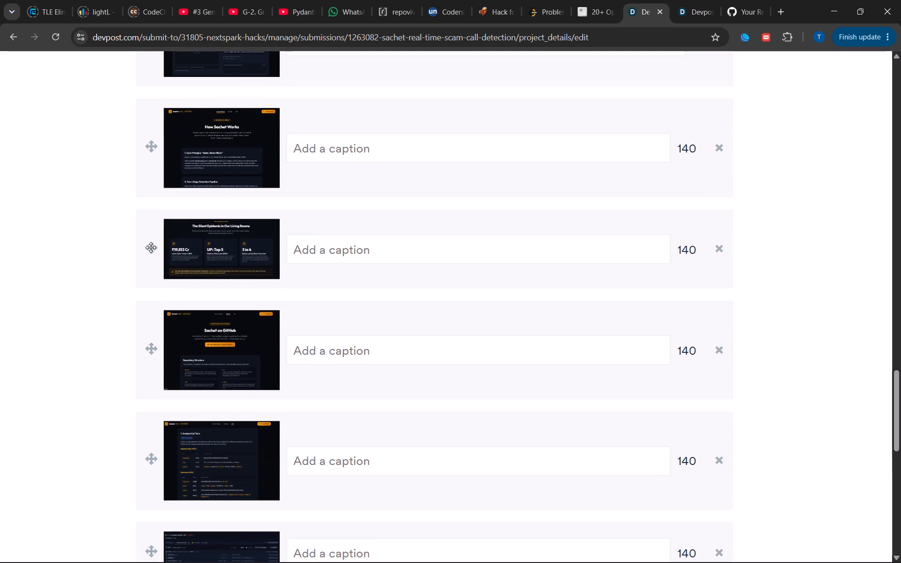
{"action": "left_click_drag", "start_coordinate": [151, 247], "coordinate": [150, 122]}
{"action": "left_click", "coordinate": [354, 136]}
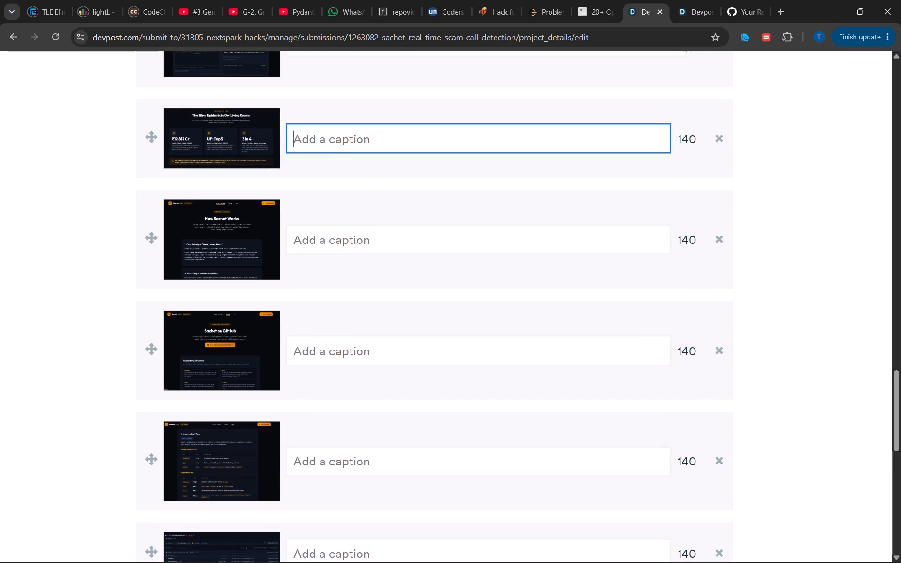
{"action": "key", "text": "ctrl+v"}
Move the model file-list image above "How Sachet Works" and copy in its existing caption "The model that i'm hosting on hugging face".
{"action": "left_click", "coordinate": [693, 0]}
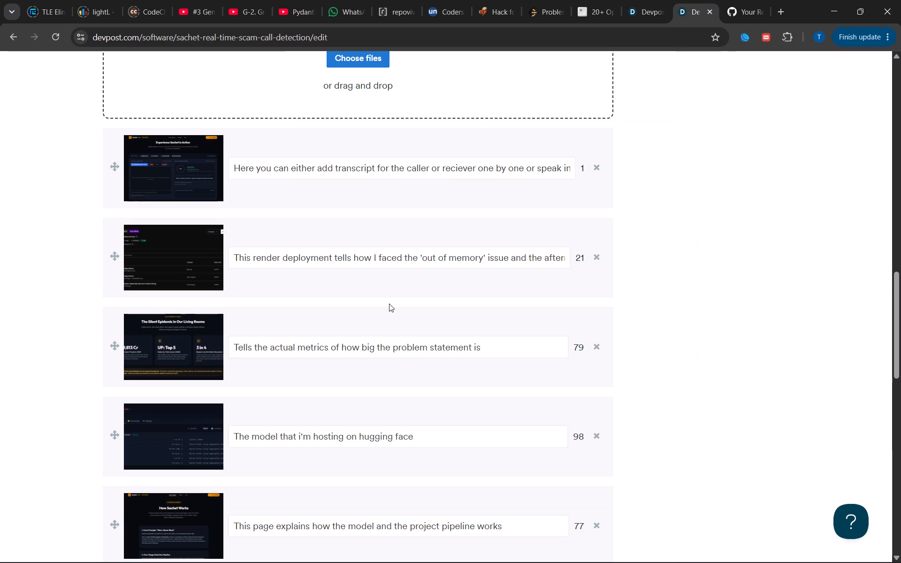
{"action": "scroll", "coordinate": [389, 304], "scroll_direction": "down", "scroll_amount": 1}
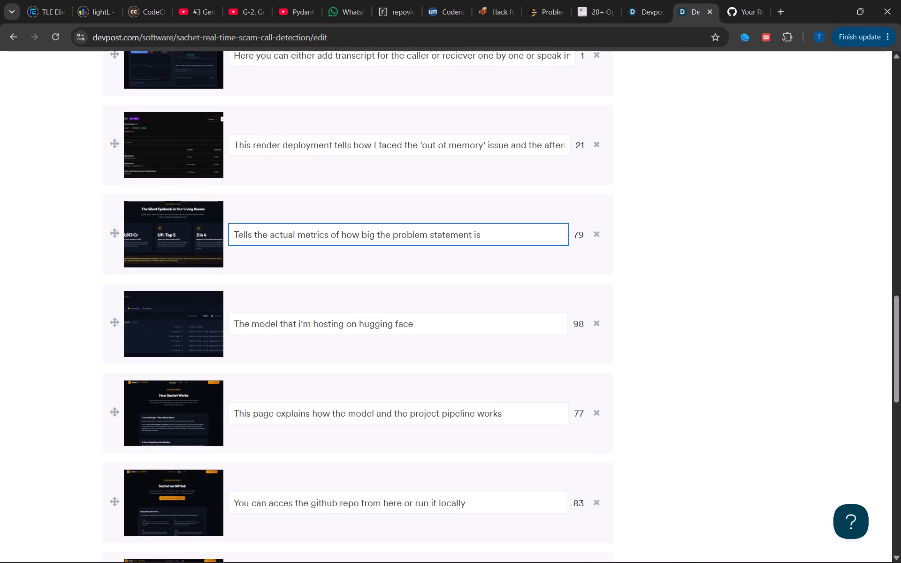
{"action": "triple_click", "coordinate": [351, 324]}
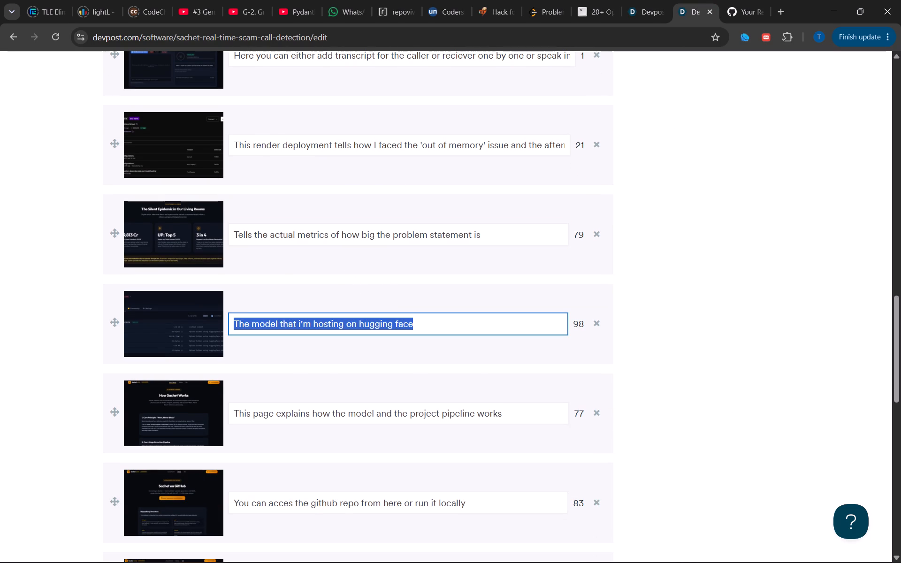
{"action": "key", "text": "ctrl+c"}
{"action": "left_click", "coordinate": [656, 297]}
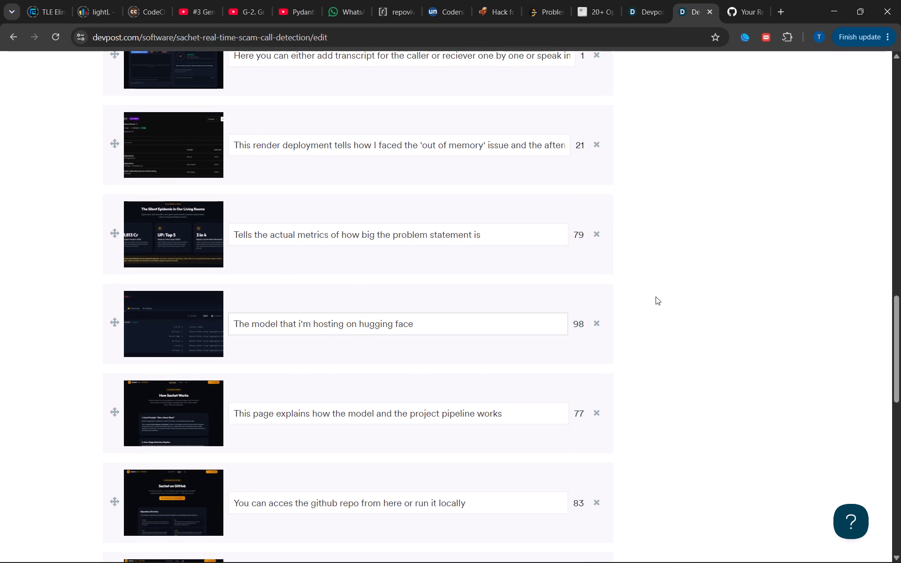
{"action": "left_click", "coordinate": [645, 0]}
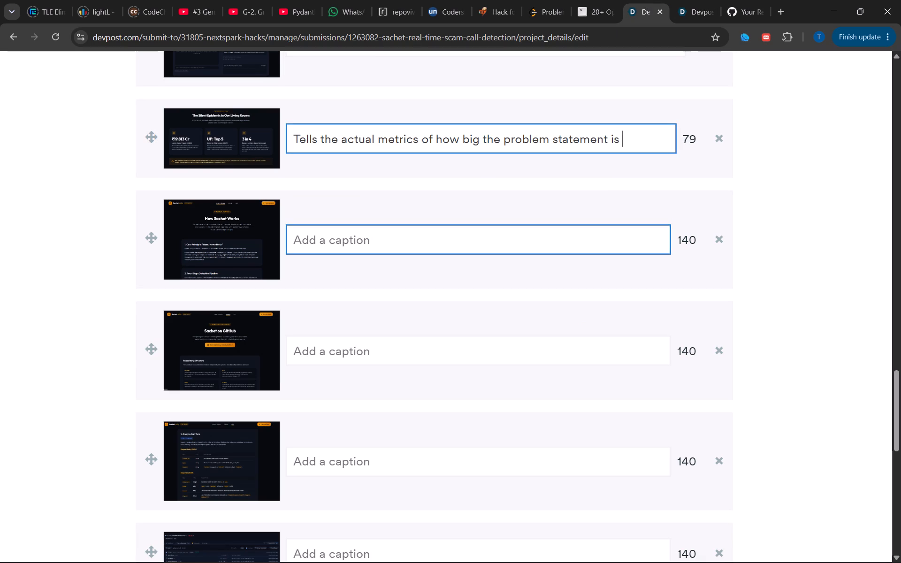
{"action": "scroll", "coordinate": [418, 251], "scroll_direction": "down", "scroll_amount": 3}
{"action": "left_click_drag", "start_coordinate": [152, 373], "coordinate": [175, 269]}
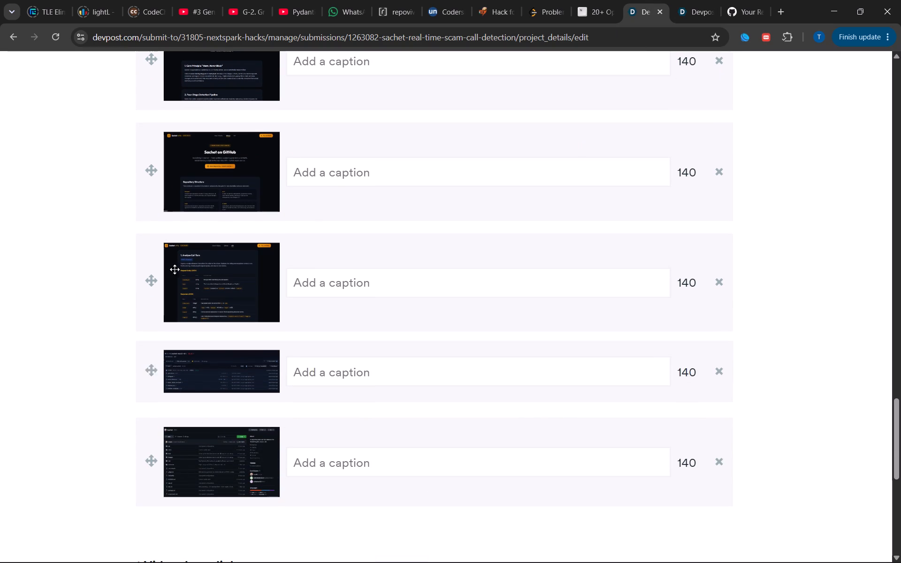
{"action": "left_click_drag", "start_coordinate": [175, 269], "coordinate": [150, 127]}
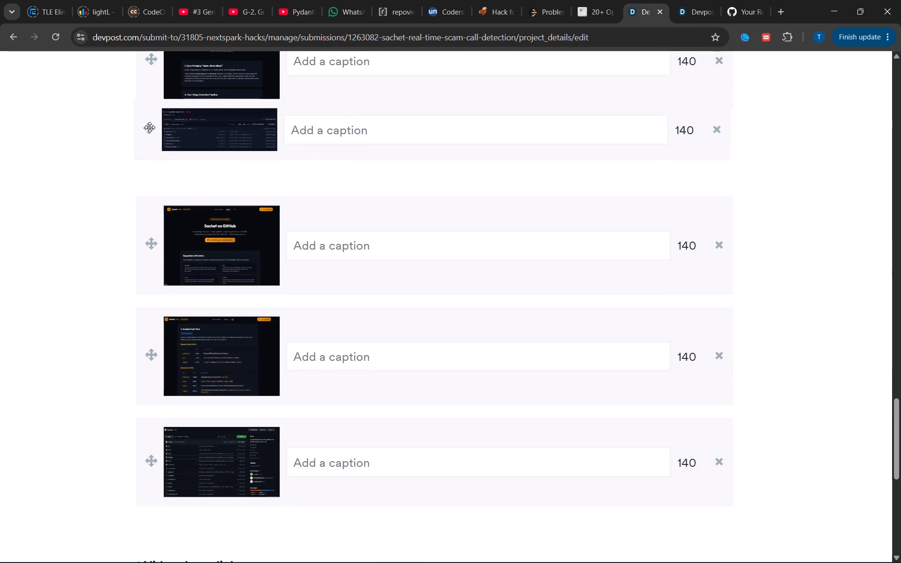
{"action": "scroll", "coordinate": [126, 130], "scroll_direction": "up", "scroll_amount": 3}
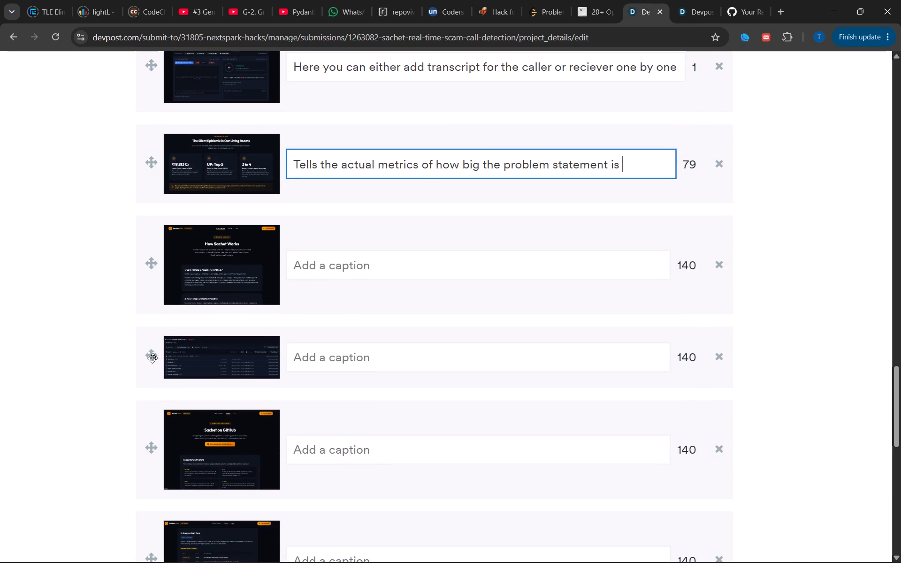
{"action": "left_click_drag", "start_coordinate": [153, 358], "coordinate": [153, 261]}
{"action": "left_click", "coordinate": [355, 257]}
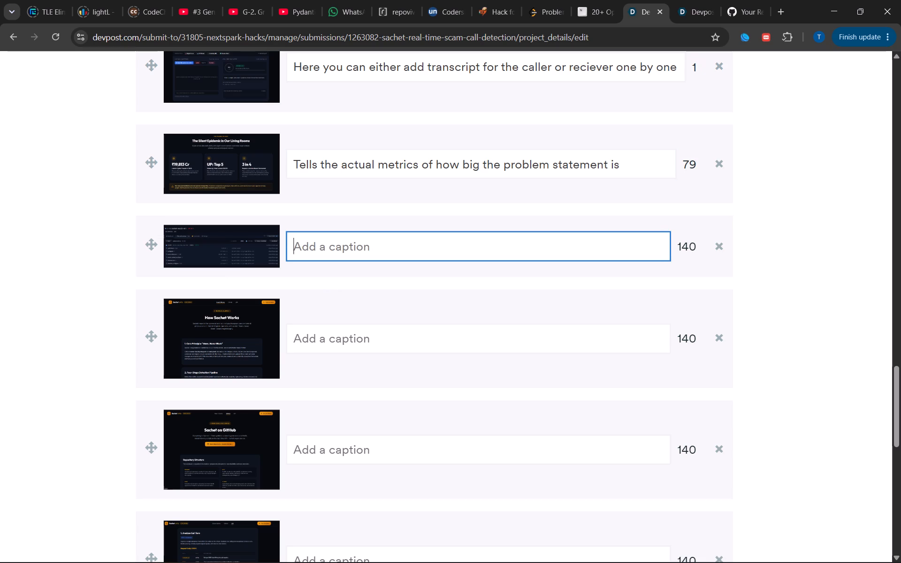
{"action": "key", "text": "ctrl+v"}
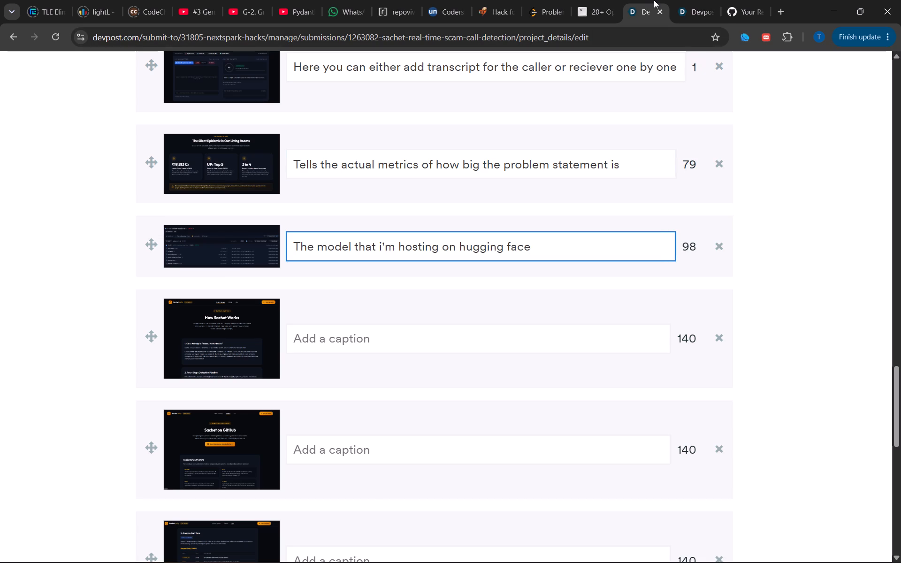
Copy the existing caption "This page explains how the model and the project pipeline works" to the submission's "How Sachet Works" image.
{"action": "left_click", "coordinate": [673, 0]}
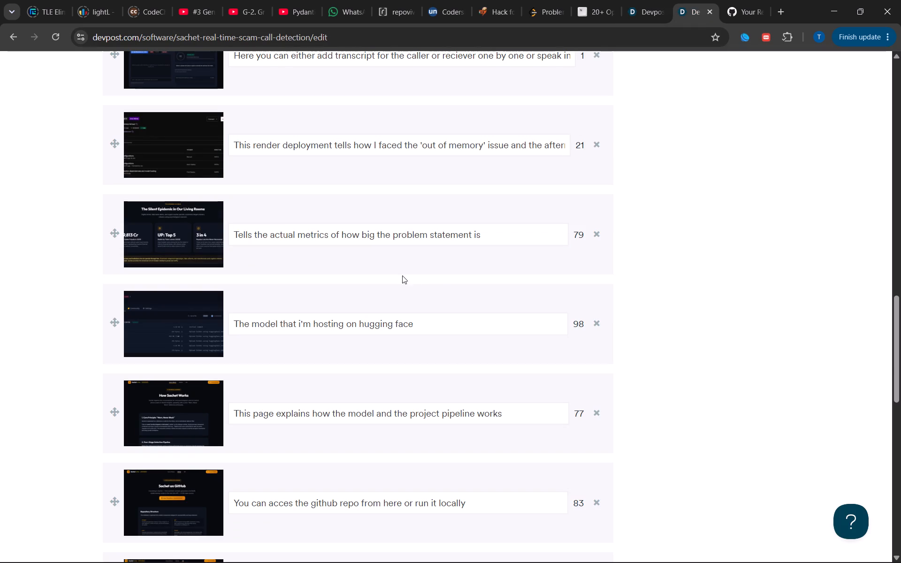
{"action": "triple_click", "coordinate": [362, 413]}
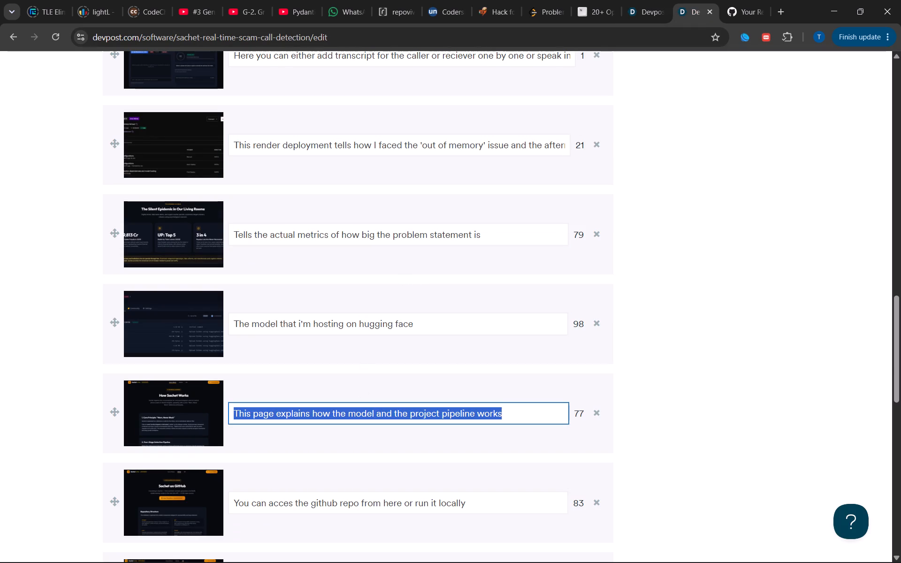
{"action": "key", "text": "ctrl+c"}
{"action": "left_click", "coordinate": [664, 346]}
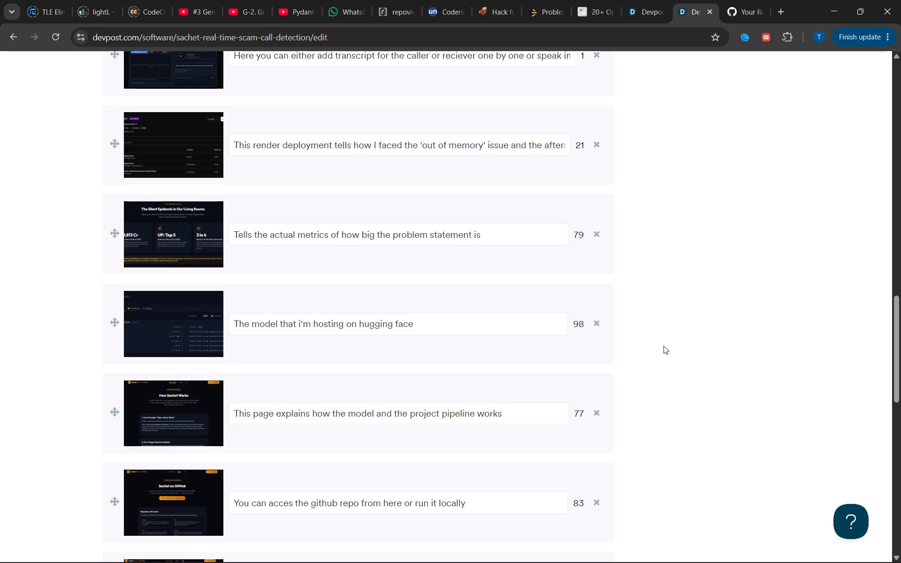
{"action": "left_click", "coordinate": [643, 0]}
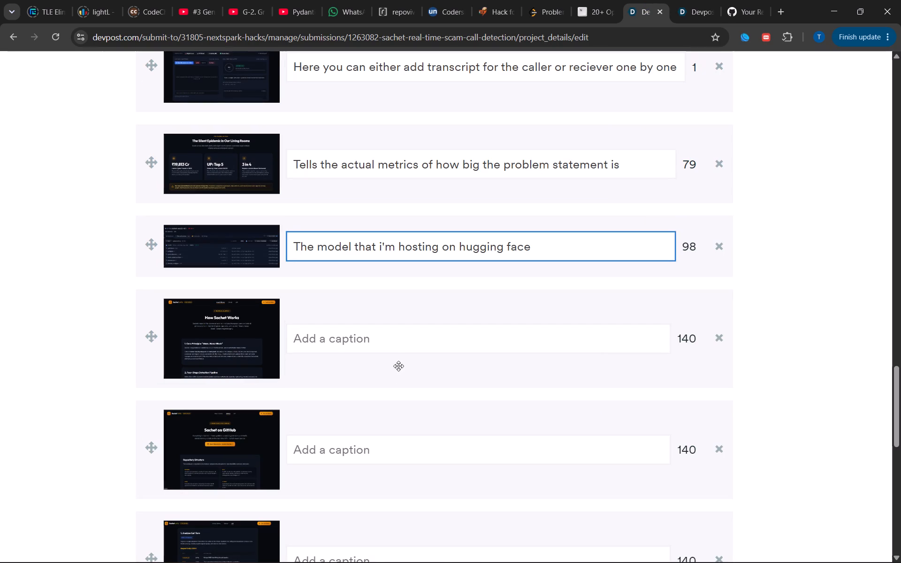
{"action": "left_click", "coordinate": [410, 337]}
{"action": "key", "text": "ctrl+v"}
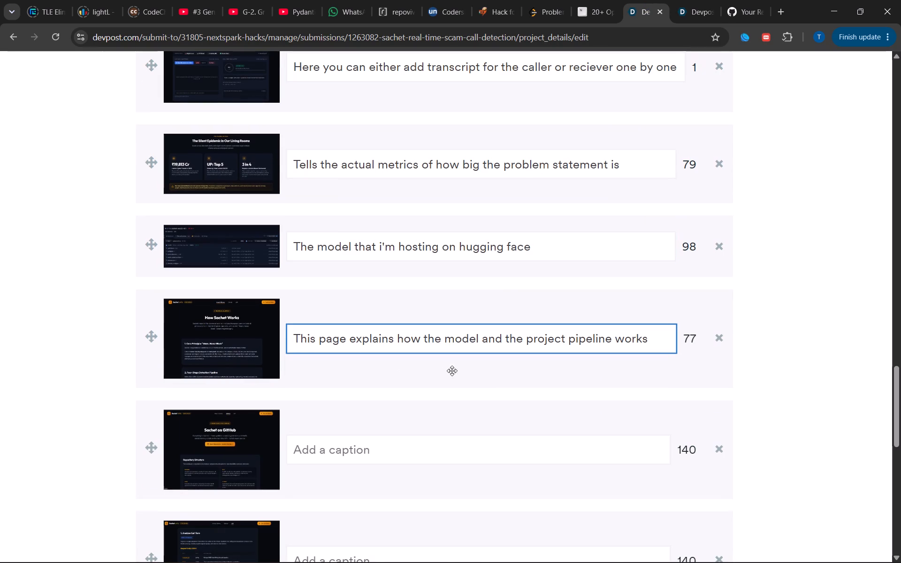
Compare the submission's gallery with the existing entry's and remove the uncaptioned "A scam call sounds like a normal call" image.
{"action": "scroll", "coordinate": [452, 371], "scroll_direction": "up", "scroll_amount": 5}
{"action": "scroll", "coordinate": [452, 371], "scroll_direction": "down", "scroll_amount": 1}
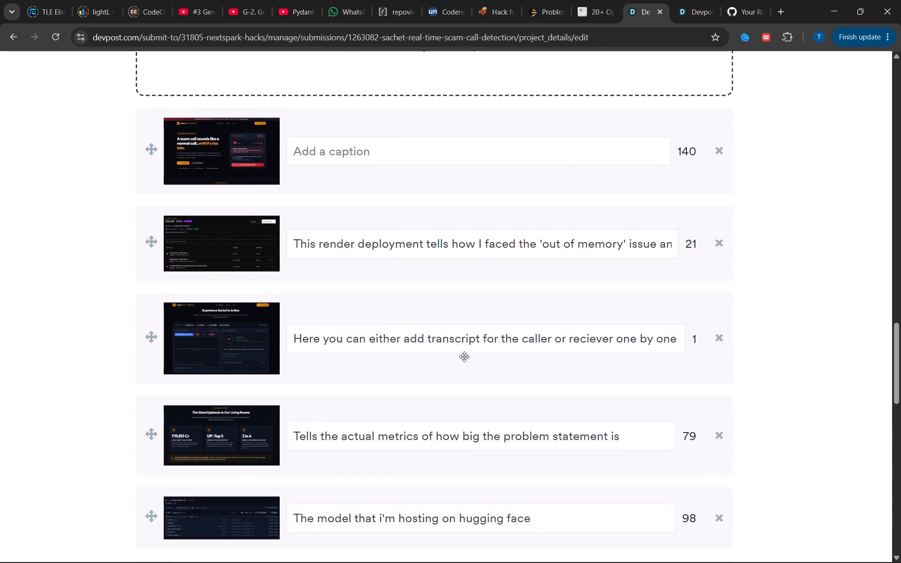
{"action": "left_click", "coordinate": [687, 0]}
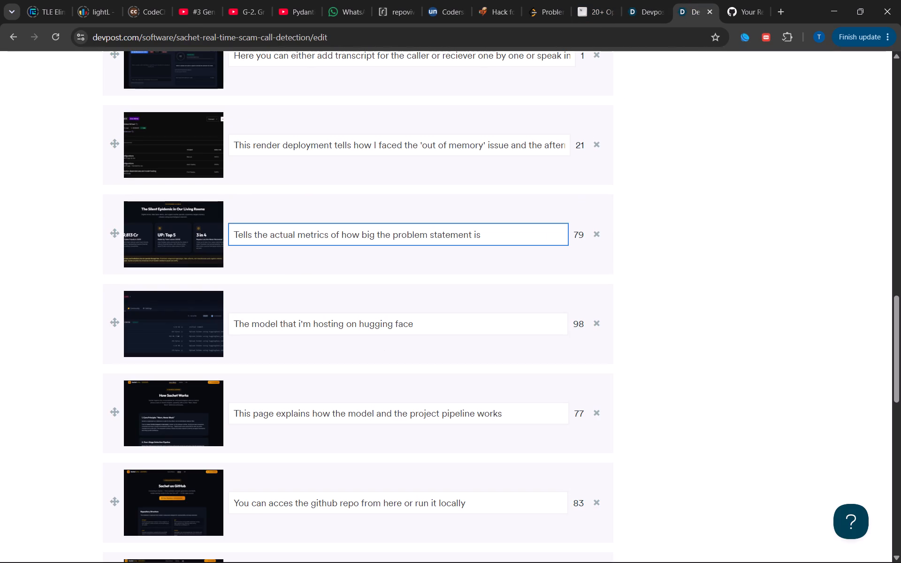
{"action": "scroll", "coordinate": [542, 240], "scroll_direction": "down", "scroll_amount": 2}
{"action": "scroll", "coordinate": [542, 240], "scroll_direction": "up", "scroll_amount": 2}
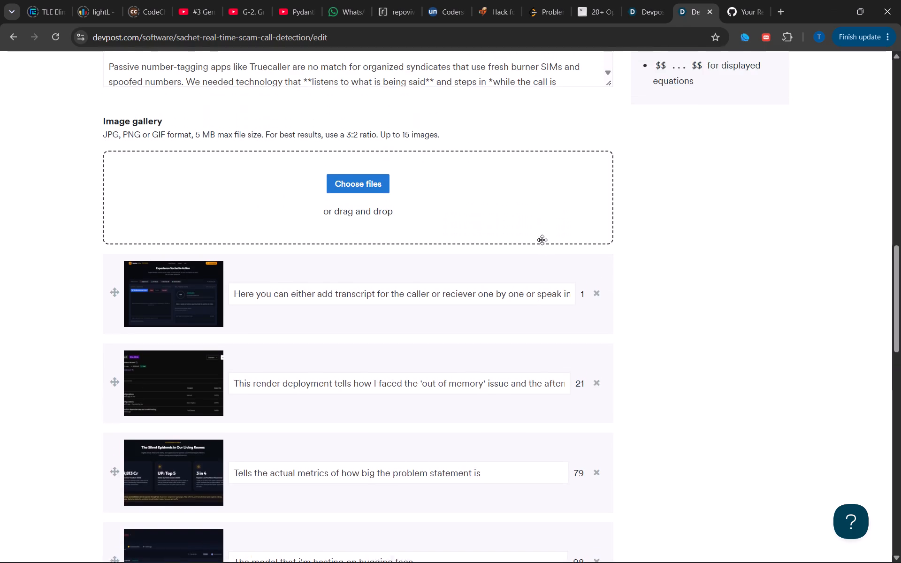
{"action": "left_click", "coordinate": [640, 0]}
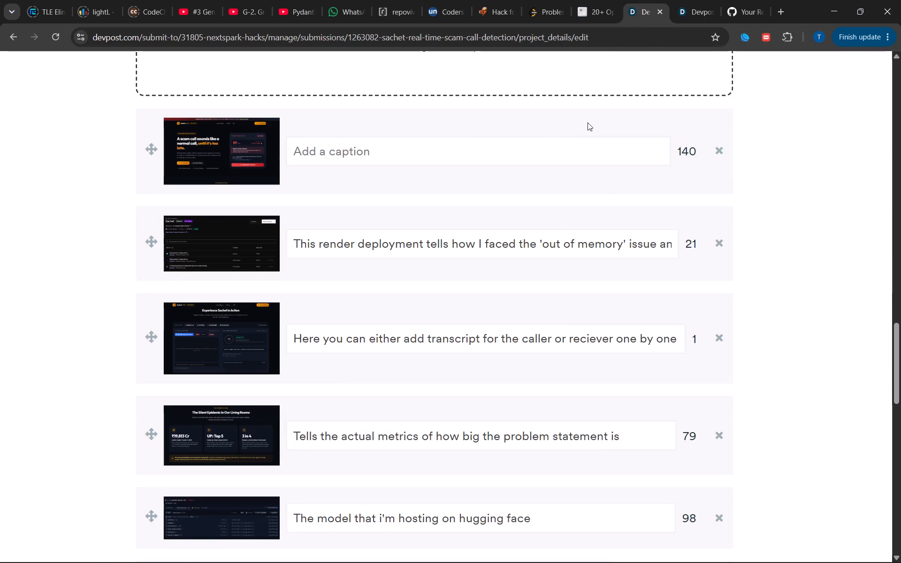
{"action": "scroll", "coordinate": [583, 131], "scroll_direction": "up", "scroll_amount": 1}
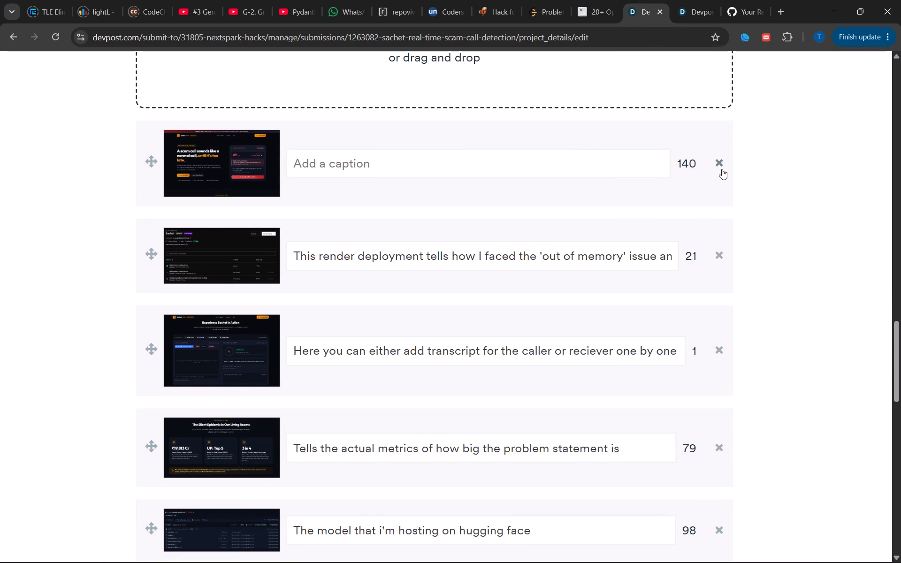
{"action": "left_click", "coordinate": [720, 167]}
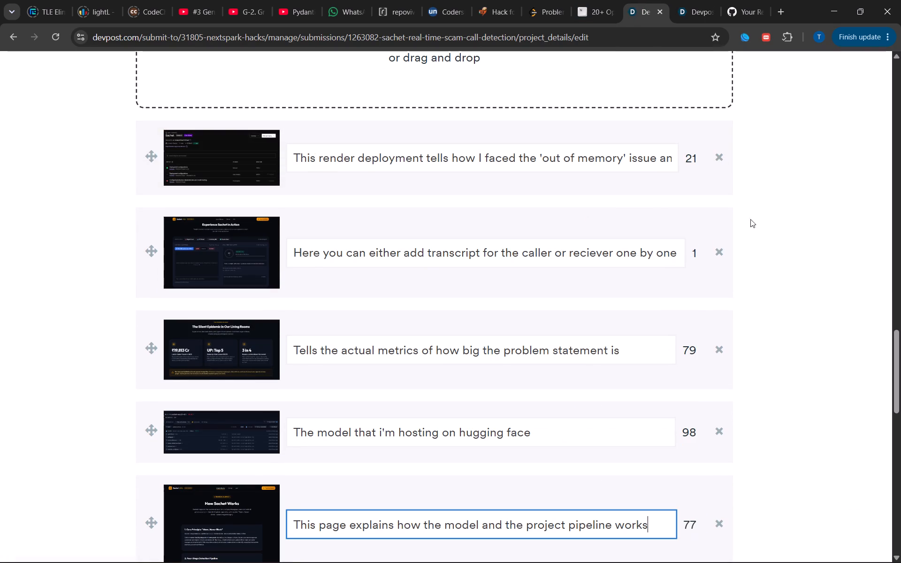
Move the "Experience Sachet in Action" image above the Render deployment image so it comes first in the submission's gallery.
{"action": "scroll", "coordinate": [754, 241], "scroll_direction": "down", "scroll_amount": 2}
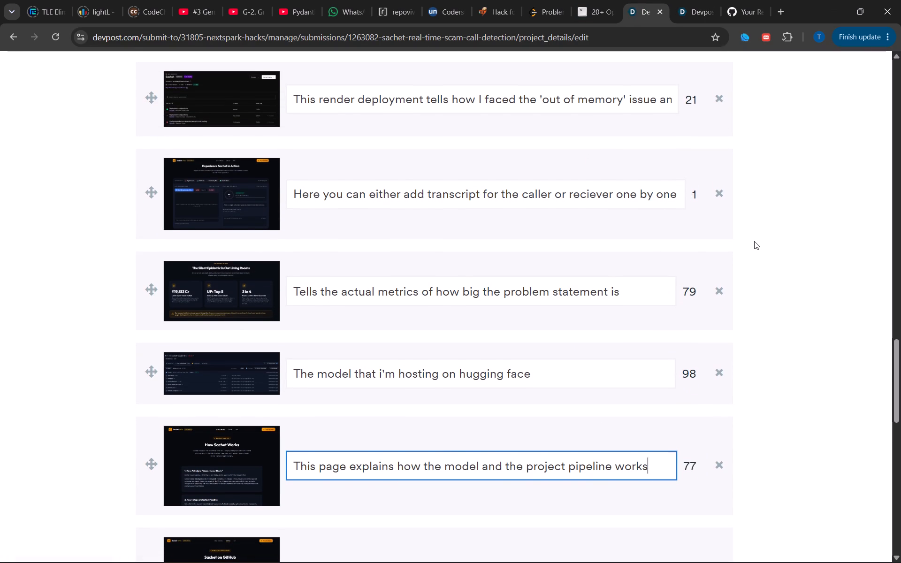
{"action": "left_click_drag", "start_coordinate": [154, 190], "coordinate": [151, 94]}
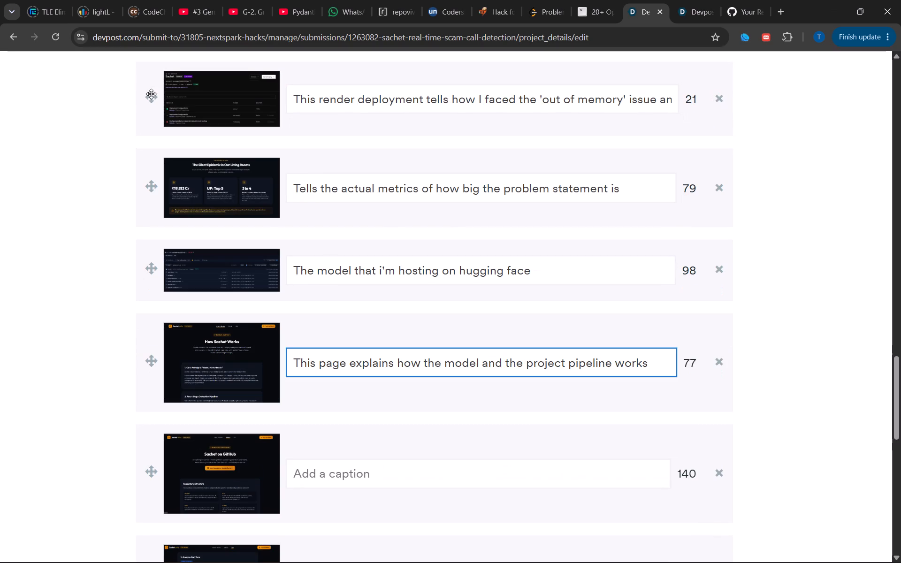
{"action": "scroll", "coordinate": [95, 266], "scroll_direction": "down", "scroll_amount": 1}
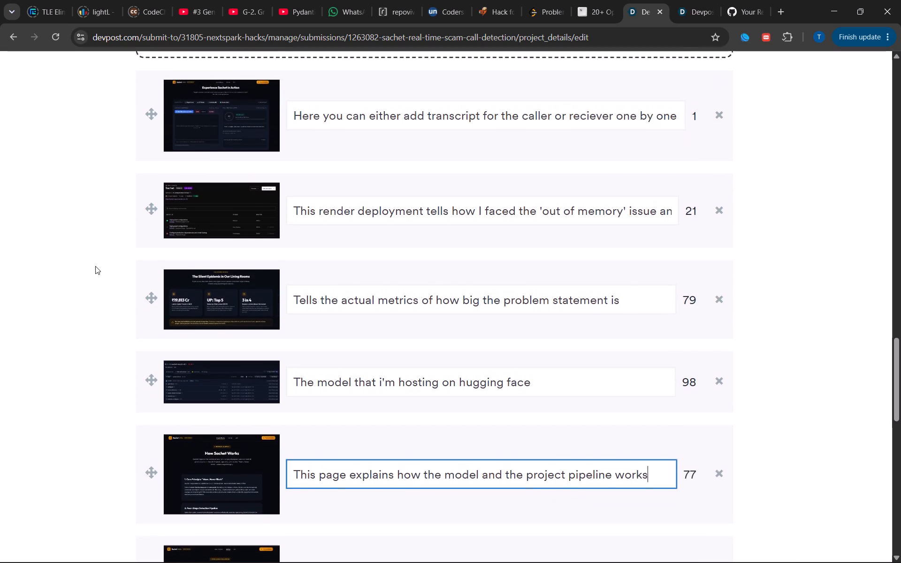
{"action": "scroll", "coordinate": [95, 266], "scroll_direction": "down", "scroll_amount": 1}
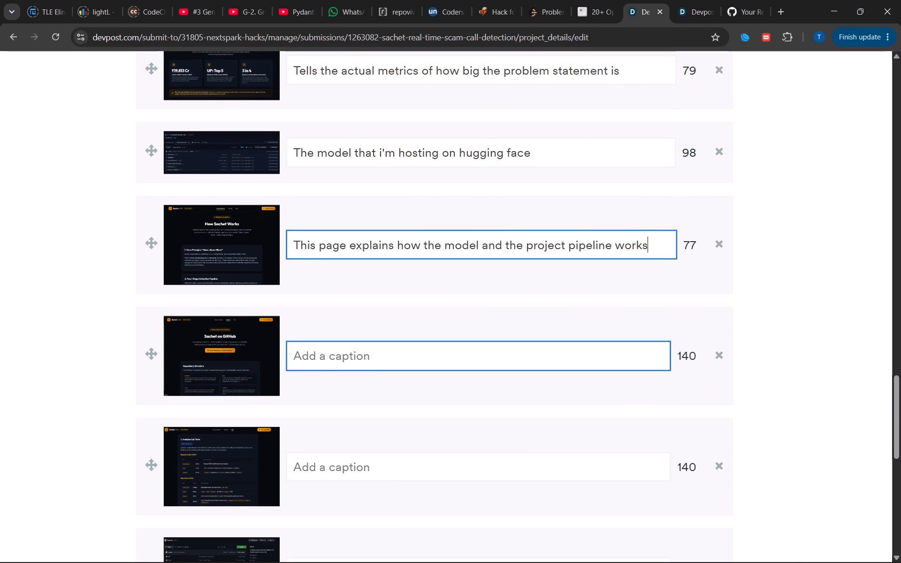
Copy the existing caption "You can acces the github repo from here or run it locally" to the submission's "Sachet on GitHub" image.
{"action": "left_click", "coordinate": [363, 365]}
{"action": "left_click", "coordinate": [681, 0]}
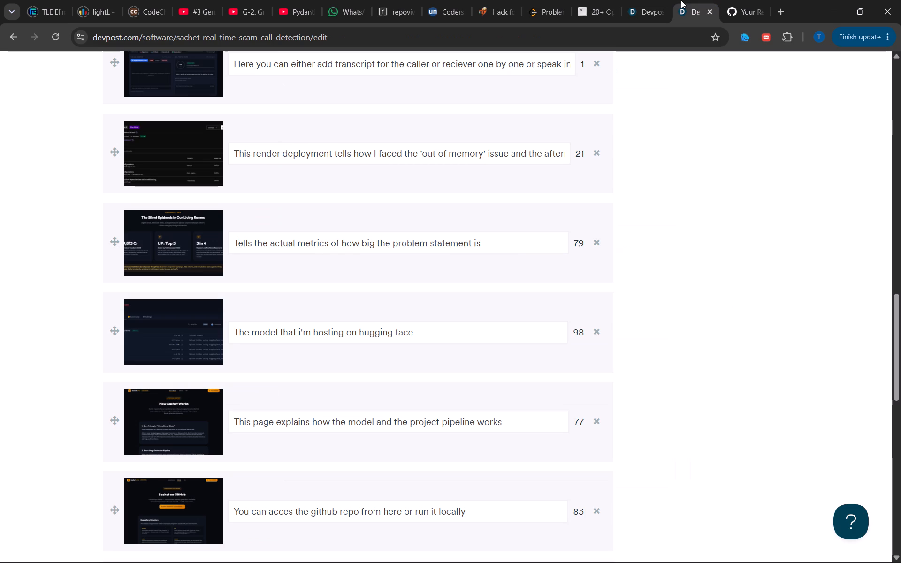
{"action": "scroll", "coordinate": [425, 356], "scroll_direction": "down", "scroll_amount": 3}
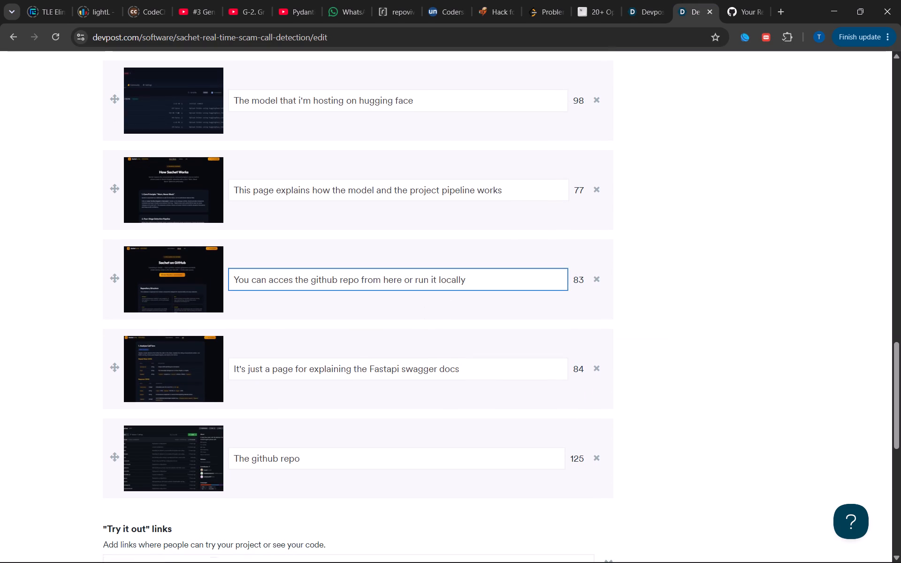
{"action": "triple_click", "coordinate": [439, 283]}
{"action": "key", "text": "ctrl+c"}
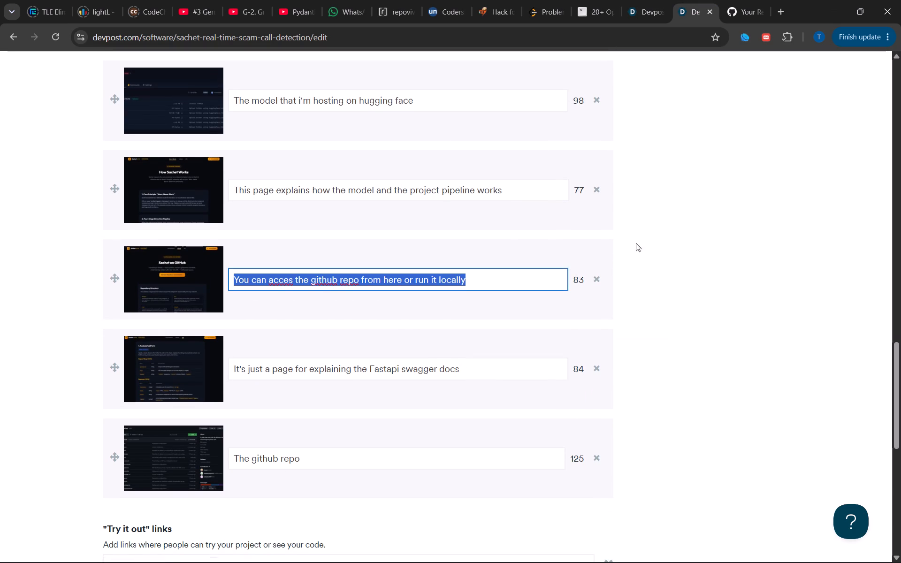
{"action": "left_click", "coordinate": [672, 243]}
{"action": "left_click", "coordinate": [639, 0]}
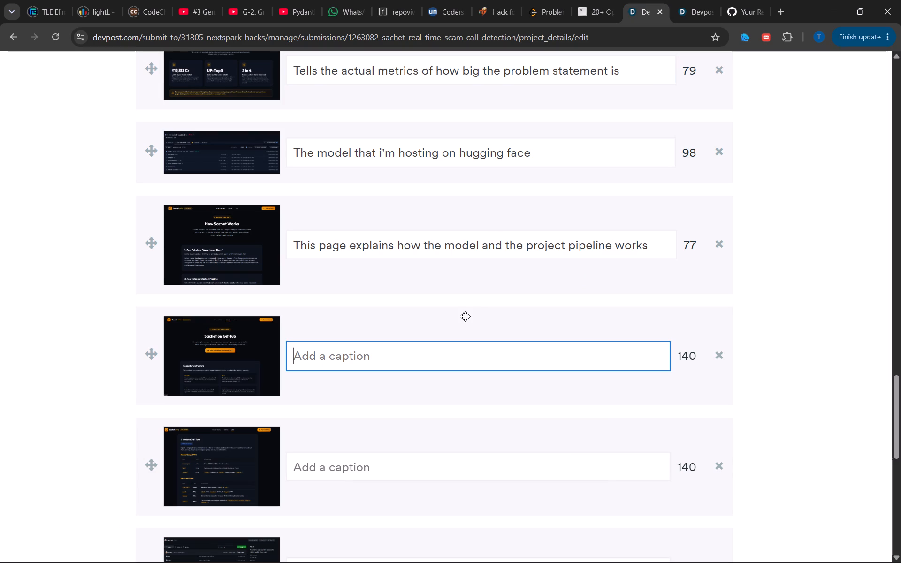
{"action": "key", "text": "ctrl+v"}
Copy the existing swagger docs caption to the submission's API image and shorten it to "It's a page for explaining the Fastapi swagger docs".
{"action": "scroll", "coordinate": [459, 438], "scroll_direction": "down", "scroll_amount": 1}
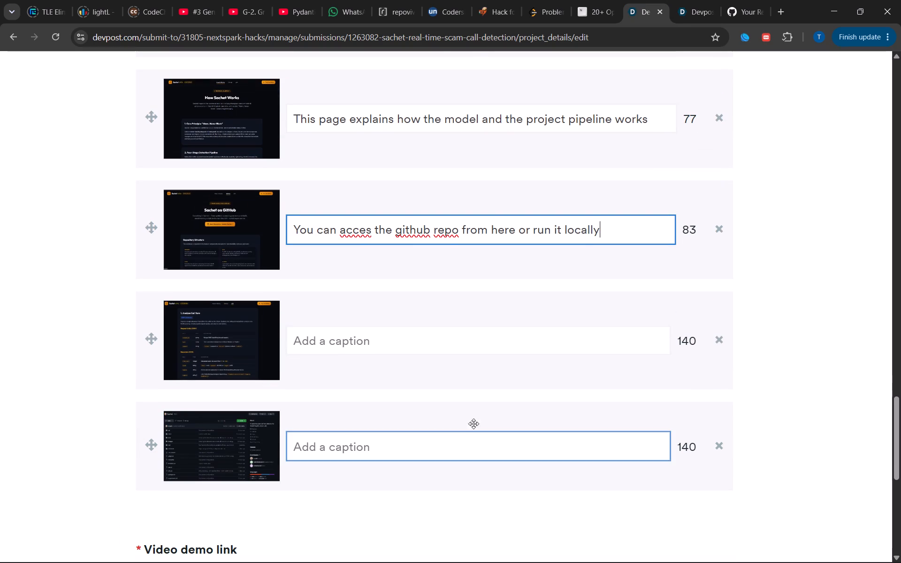
{"action": "left_click", "coordinate": [770, 260]}
{"action": "left_click", "coordinate": [678, 0]}
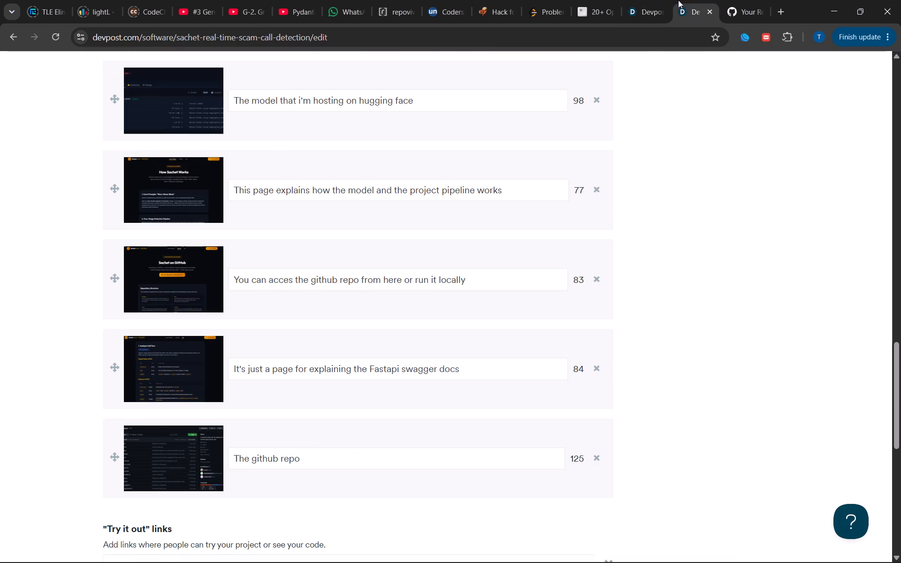
{"action": "triple_click", "coordinate": [405, 372]}
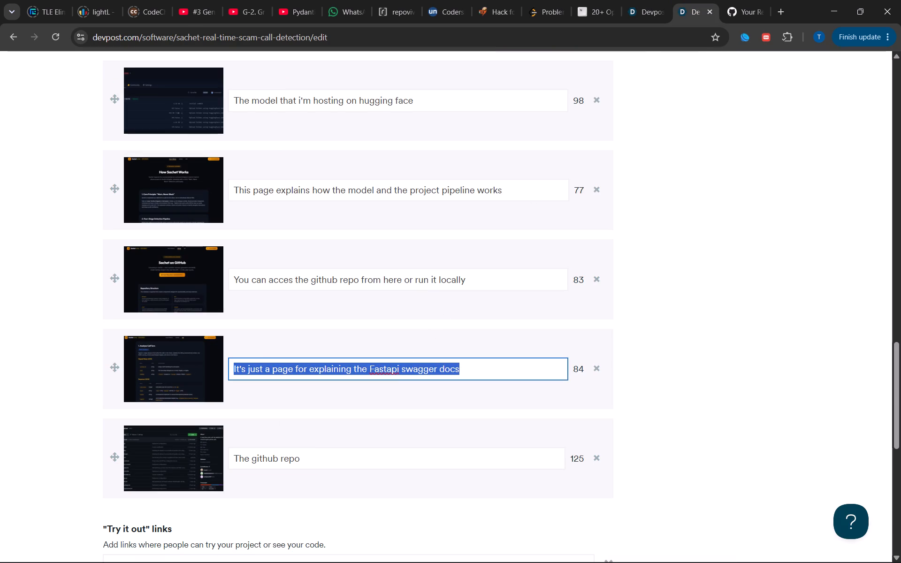
{"action": "key", "text": "ctrl+c"}
{"action": "left_click", "coordinate": [691, 341]}
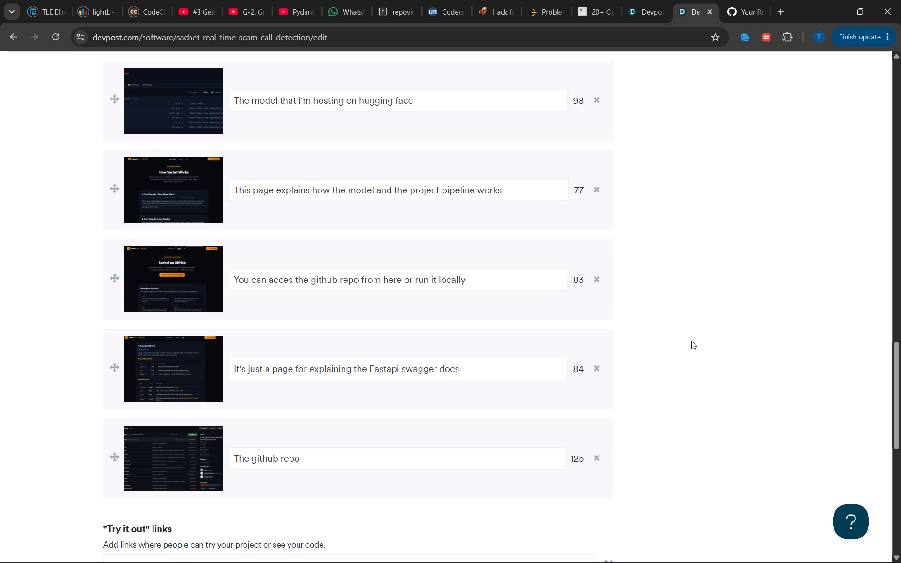
{"action": "left_click", "coordinate": [652, 0]}
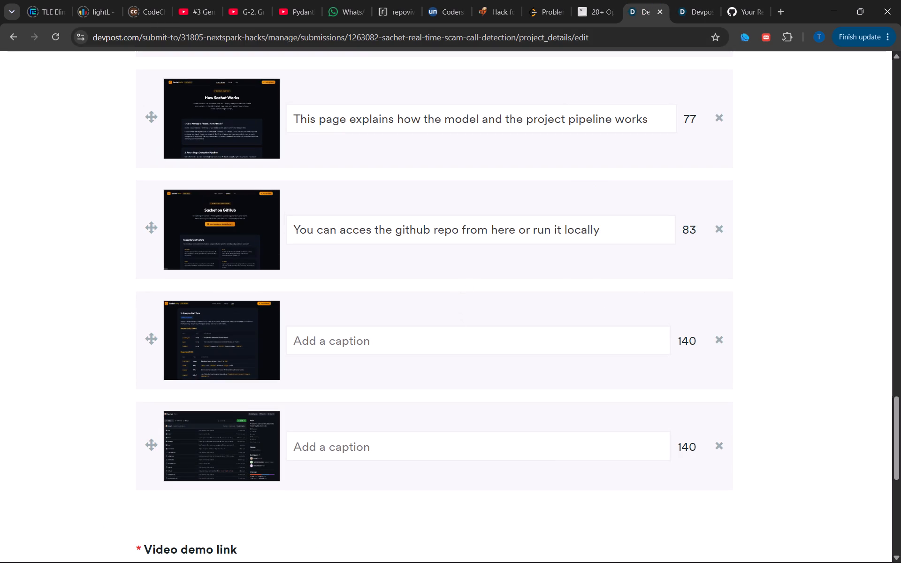
{"action": "left_click", "coordinate": [462, 340]}
{"action": "key", "text": "ctrl+v"}
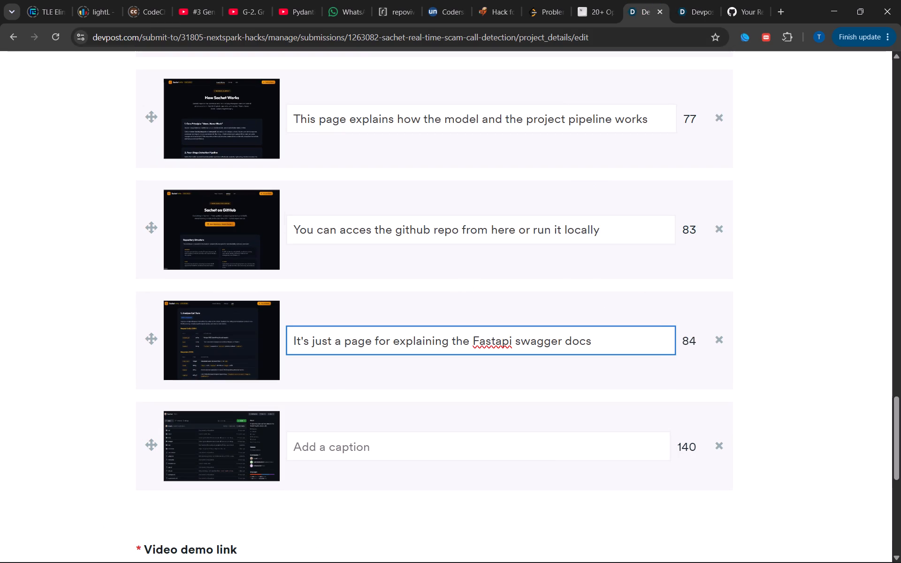
{"action": "left_click", "coordinate": [345, 340]}
{"action": "key", "text": "ctrl+Left"}
{"action": "key", "text": "ctrl+BackSpace"}
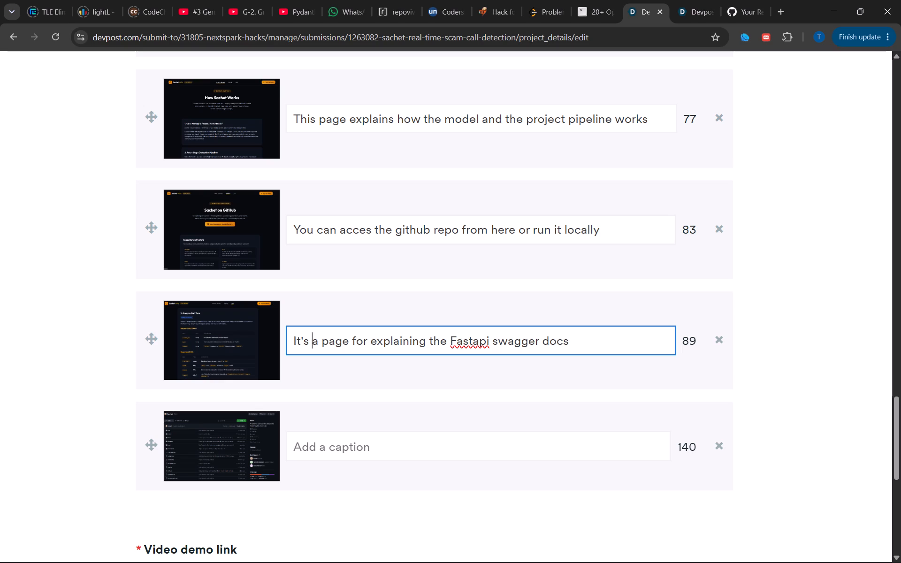
Copy the existing caption "The github repo" to the submission's last gallery image, the repository file listing.
{"action": "left_click", "coordinate": [682, 0]}
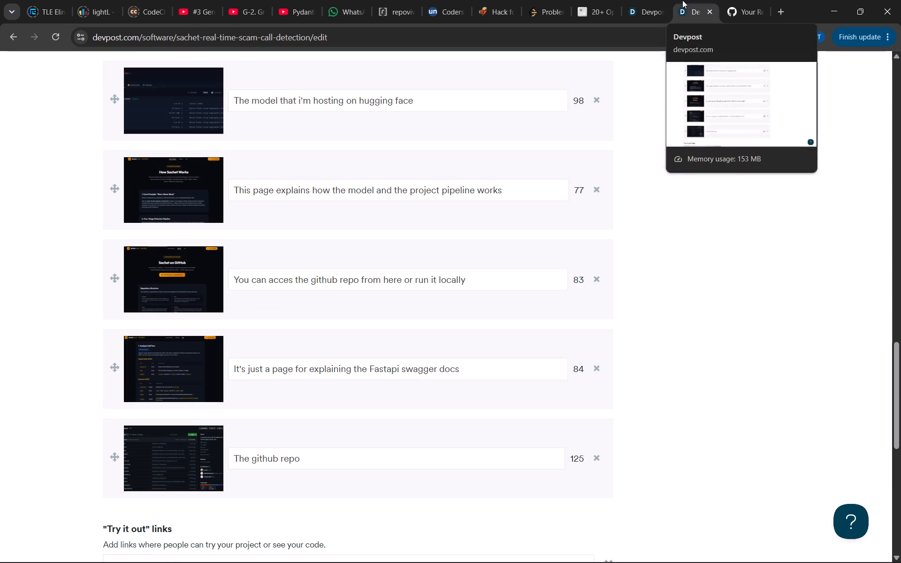
{"action": "triple_click", "coordinate": [326, 453]}
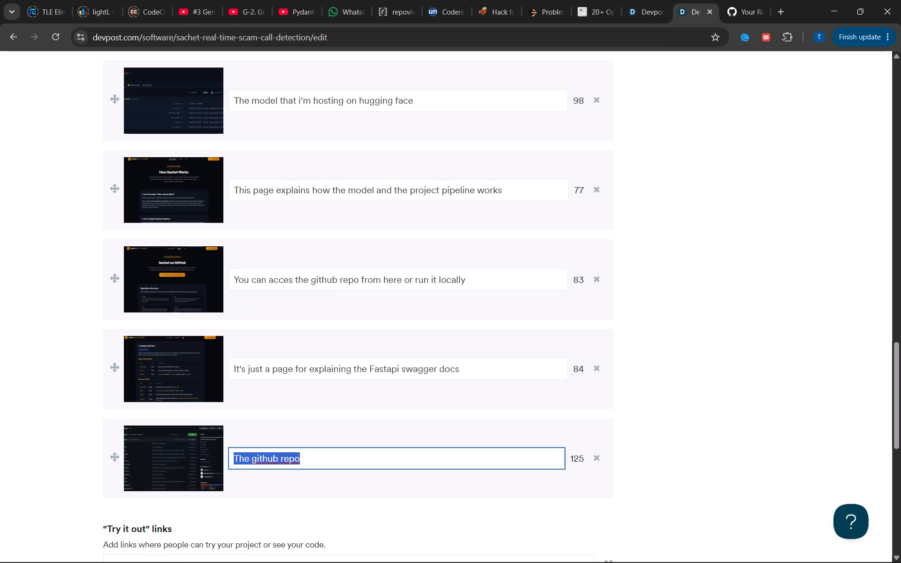
{"action": "key", "text": "ctrl+c"}
{"action": "left_click", "coordinate": [752, 393]}
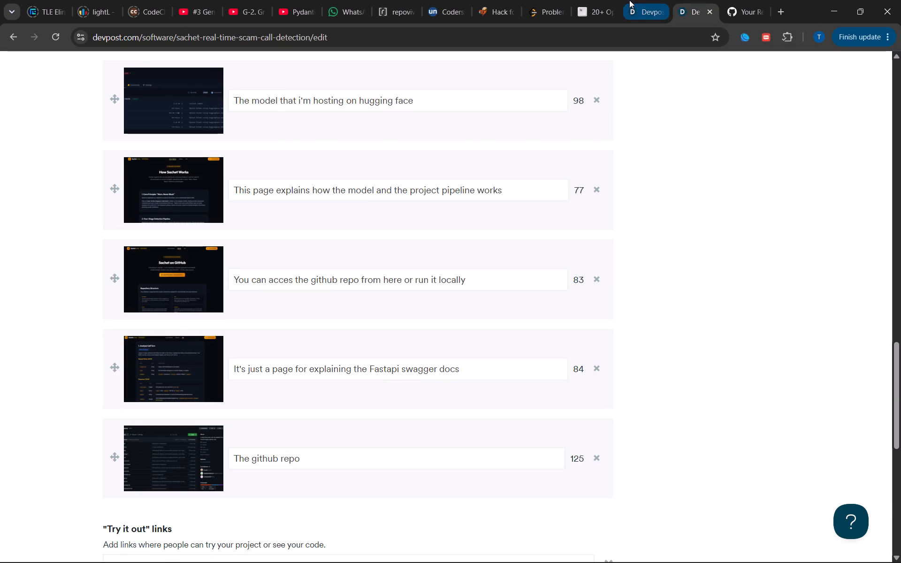
{"action": "left_click", "coordinate": [629, 0]}
{"action": "left_click", "coordinate": [430, 443]}
{"action": "key", "text": "ctrl+v"}
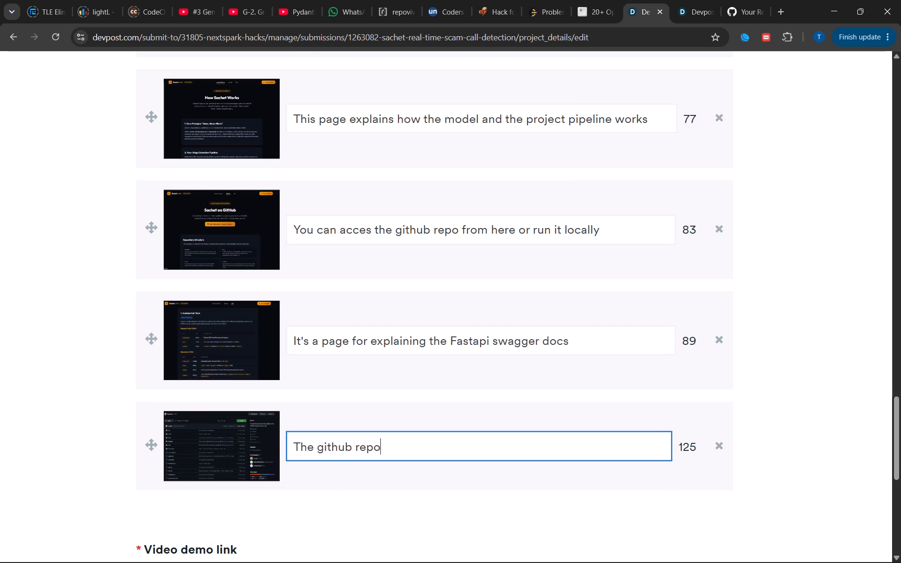
{"action": "left_click", "coordinate": [794, 453]}
Review the completed project details and save them to continue to the additional info step.
{"action": "scroll", "coordinate": [794, 453], "scroll_direction": "down", "scroll_amount": 1}
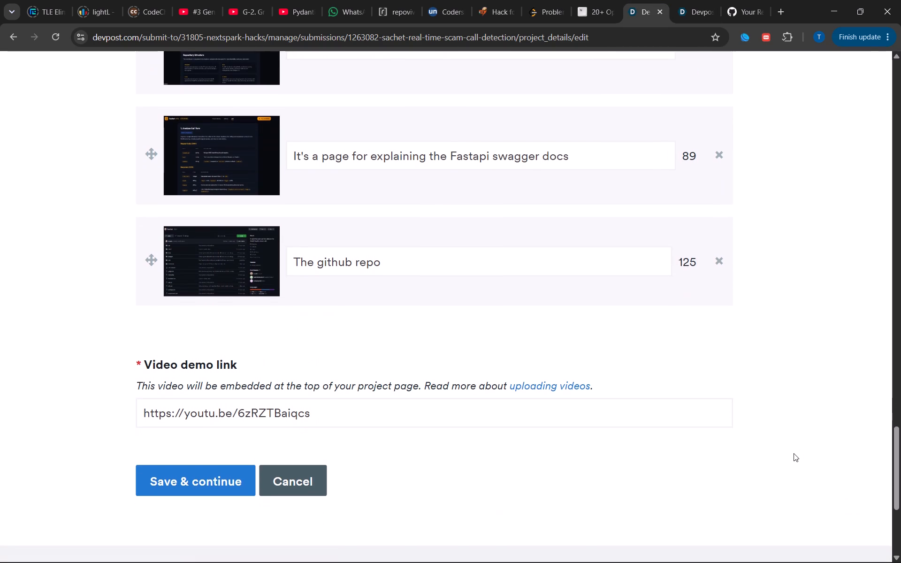
{"action": "scroll", "coordinate": [794, 453], "scroll_direction": "down", "scroll_amount": 2}
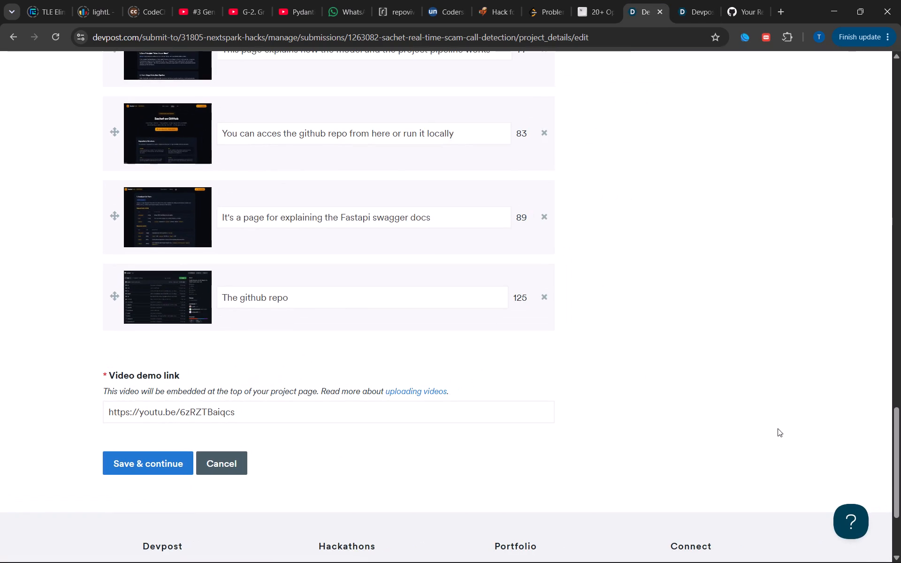
{"action": "scroll", "coordinate": [697, 278], "scroll_direction": "up", "scroll_amount": 11}
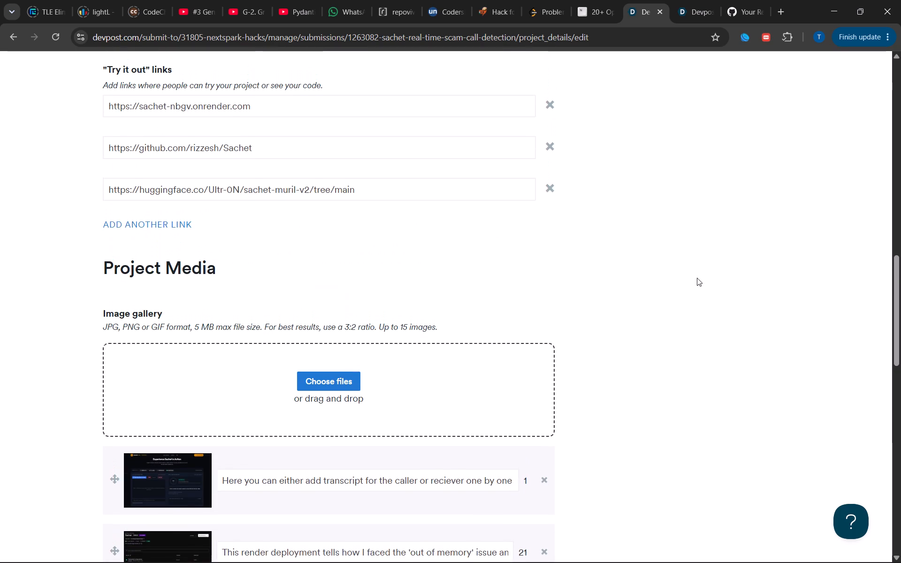
{"action": "scroll", "coordinate": [697, 278], "scroll_direction": "up", "scroll_amount": 5}
{"action": "scroll", "coordinate": [618, 294], "scroll_direction": "up", "scroll_amount": 9}
{"action": "scroll", "coordinate": [618, 294], "scroll_direction": "down", "scroll_amount": 6}
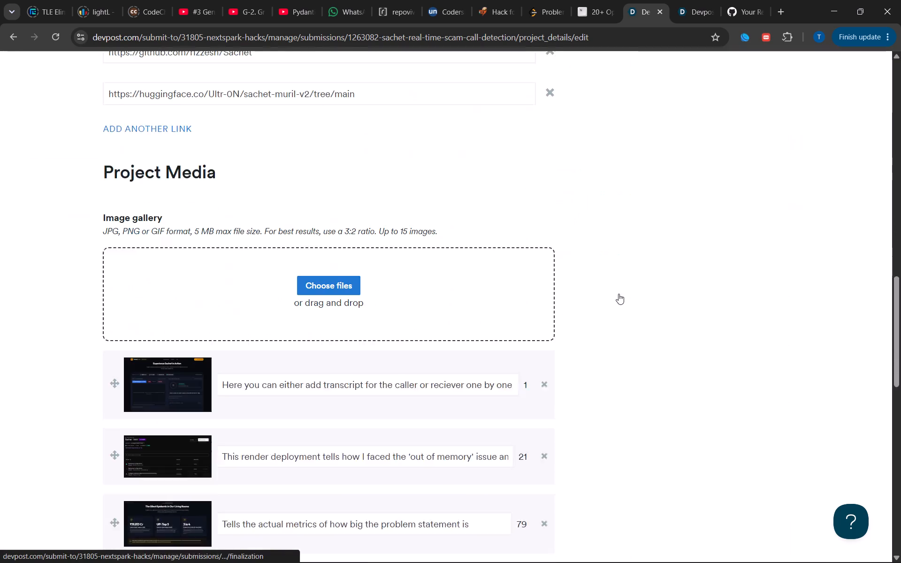
{"action": "scroll", "coordinate": [618, 294], "scroll_direction": "down", "scroll_amount": 7}
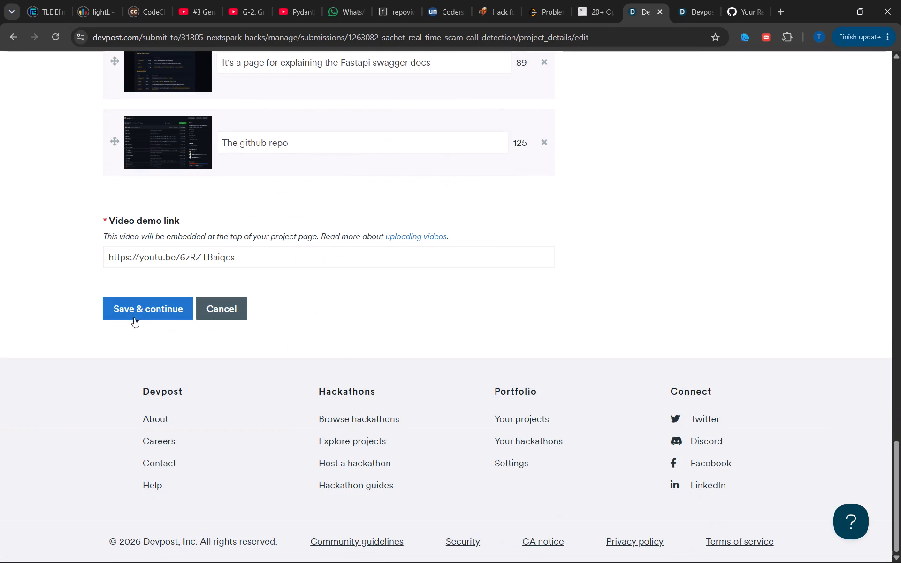
{"action": "left_click", "coordinate": [137, 307]}
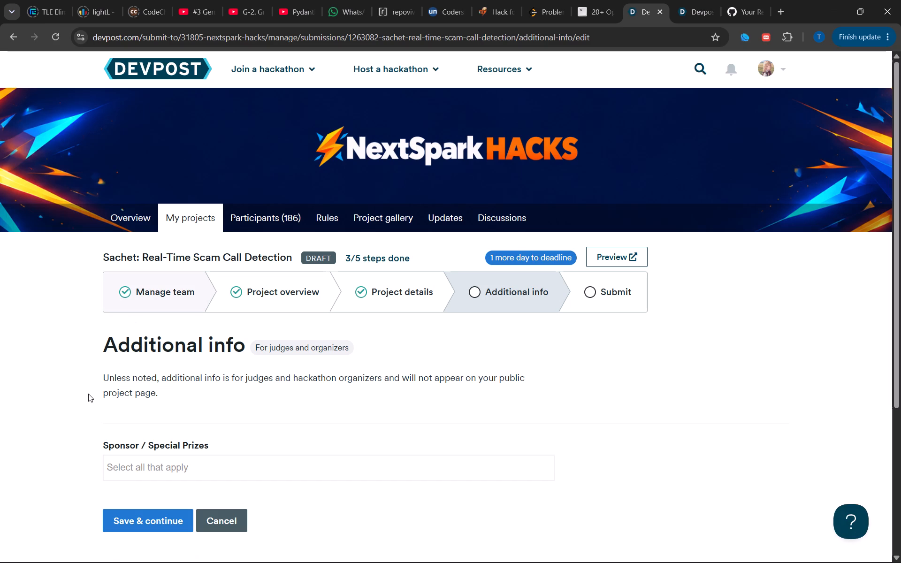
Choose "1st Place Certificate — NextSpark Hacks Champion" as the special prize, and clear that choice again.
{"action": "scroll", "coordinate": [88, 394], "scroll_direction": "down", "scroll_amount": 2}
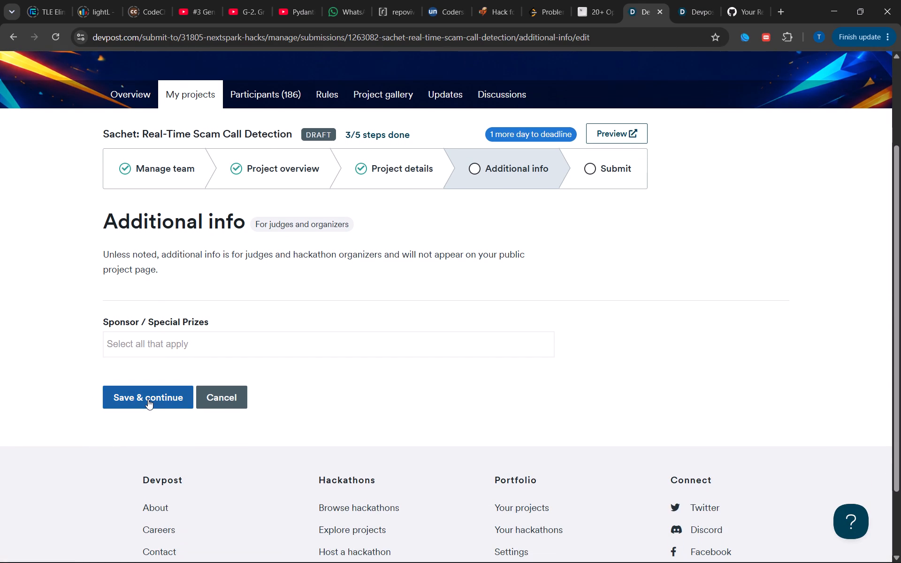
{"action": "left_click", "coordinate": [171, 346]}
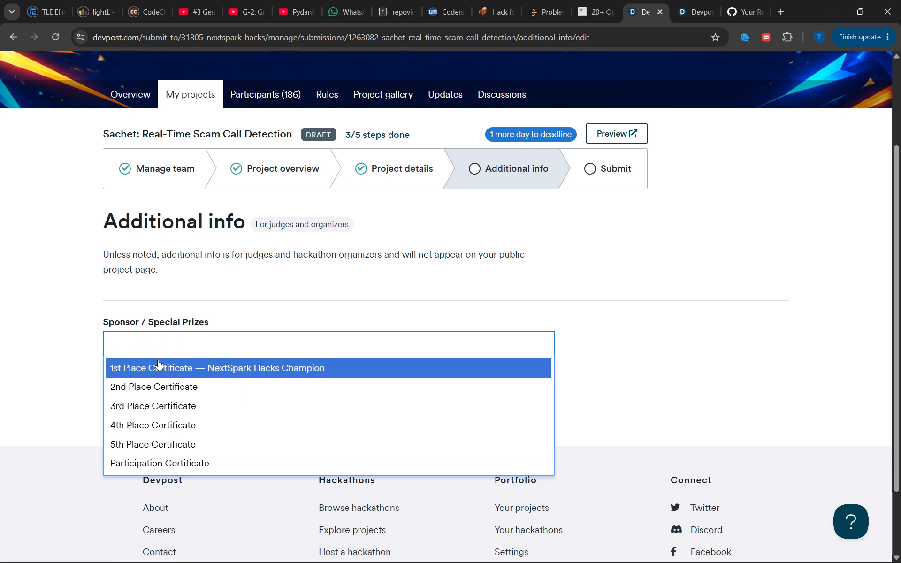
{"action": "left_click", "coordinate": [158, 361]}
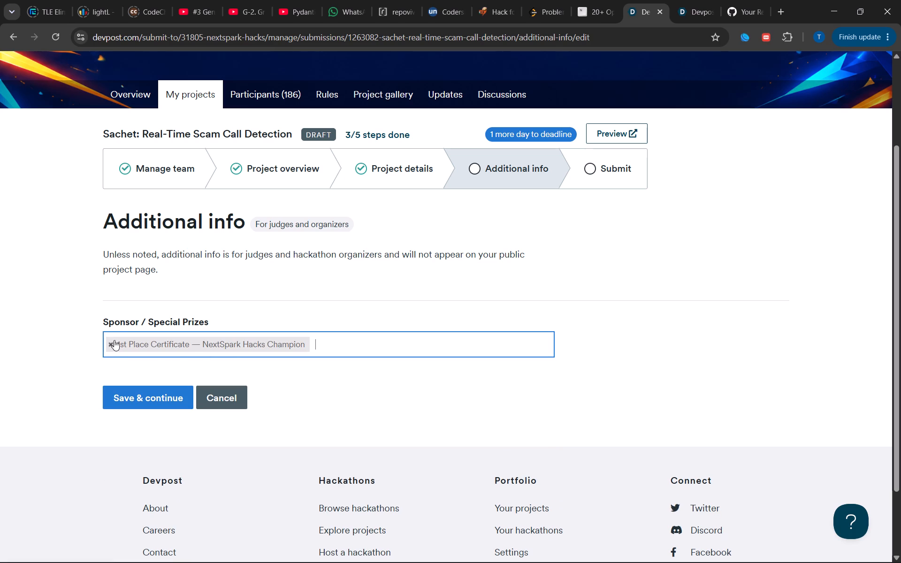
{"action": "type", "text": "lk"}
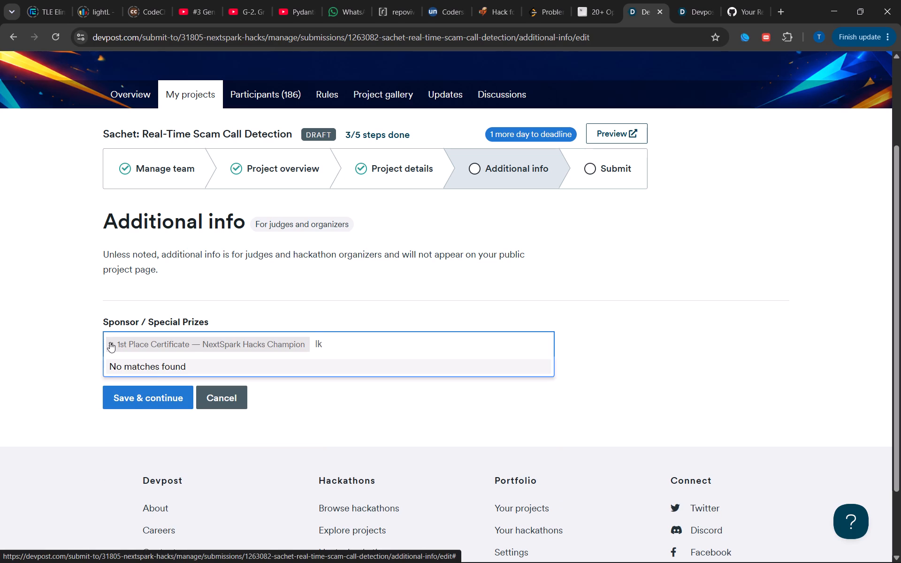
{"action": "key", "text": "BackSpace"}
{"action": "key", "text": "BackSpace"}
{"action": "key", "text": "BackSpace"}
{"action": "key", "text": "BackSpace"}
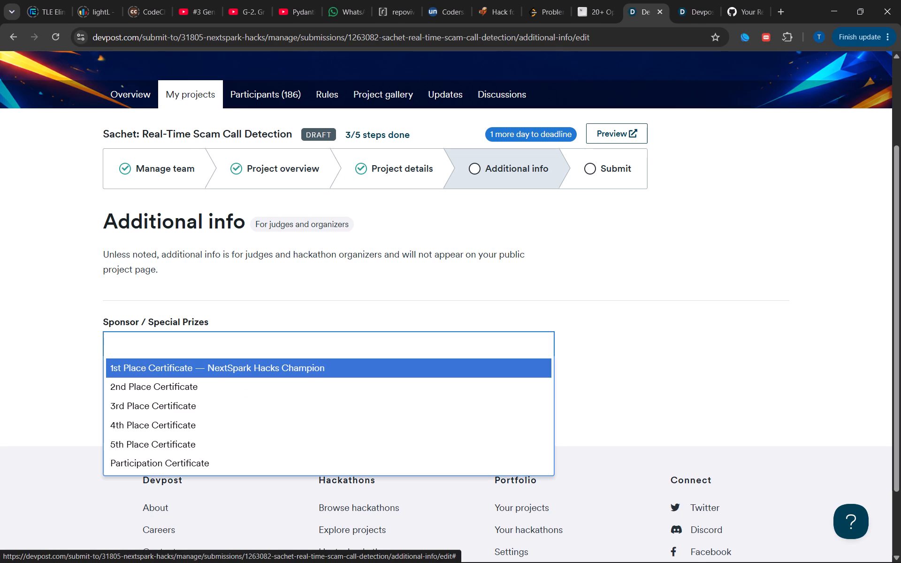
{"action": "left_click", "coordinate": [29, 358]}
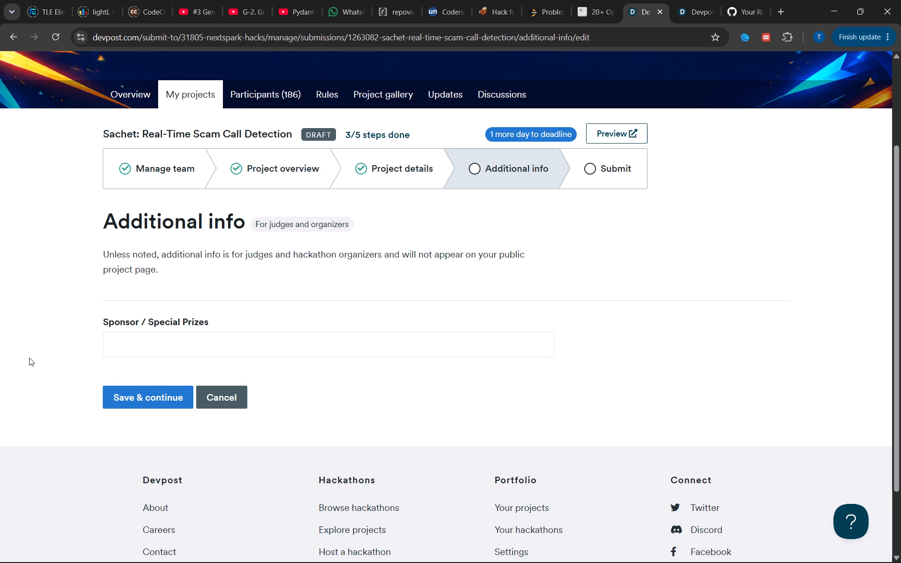
Save the additional info without any special prize and continue to the submission step.
{"action": "left_click", "coordinate": [122, 392]}
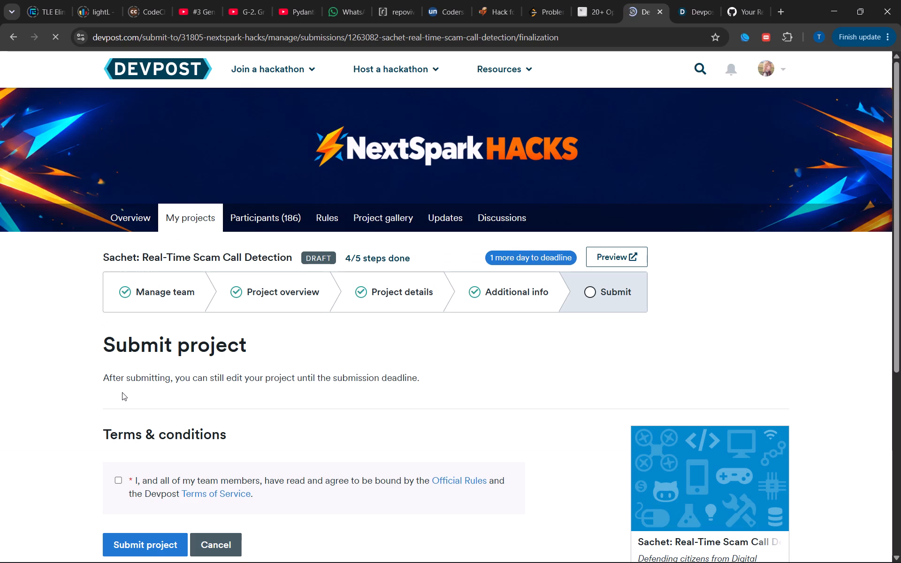
Accept the Official Rules and Devpost Terms of Service and submit the project.
{"action": "scroll", "coordinate": [68, 359], "scroll_direction": "down", "scroll_amount": 1}
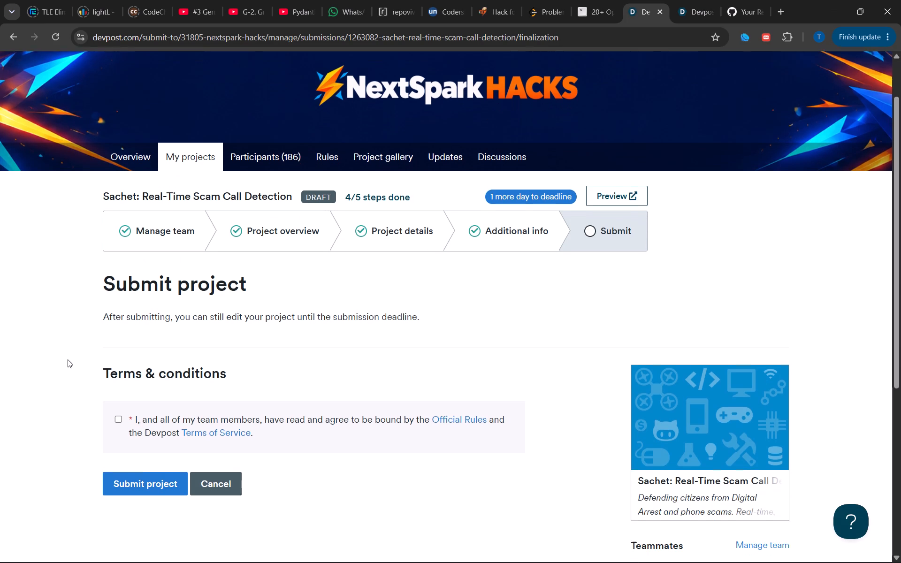
{"action": "scroll", "coordinate": [68, 359], "scroll_direction": "down", "scroll_amount": 1}
{"action": "left_click", "coordinate": [119, 411]}
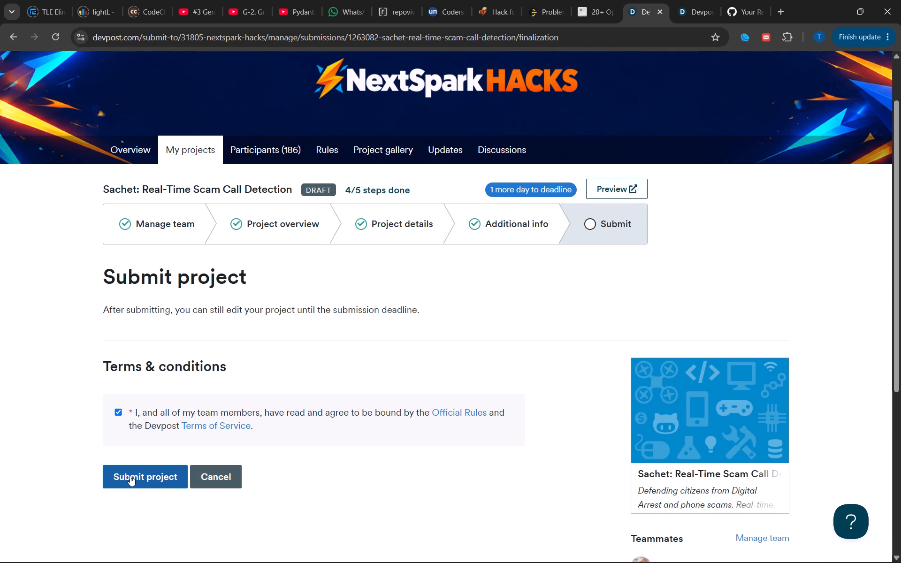
{"action": "left_click", "coordinate": [130, 476]}
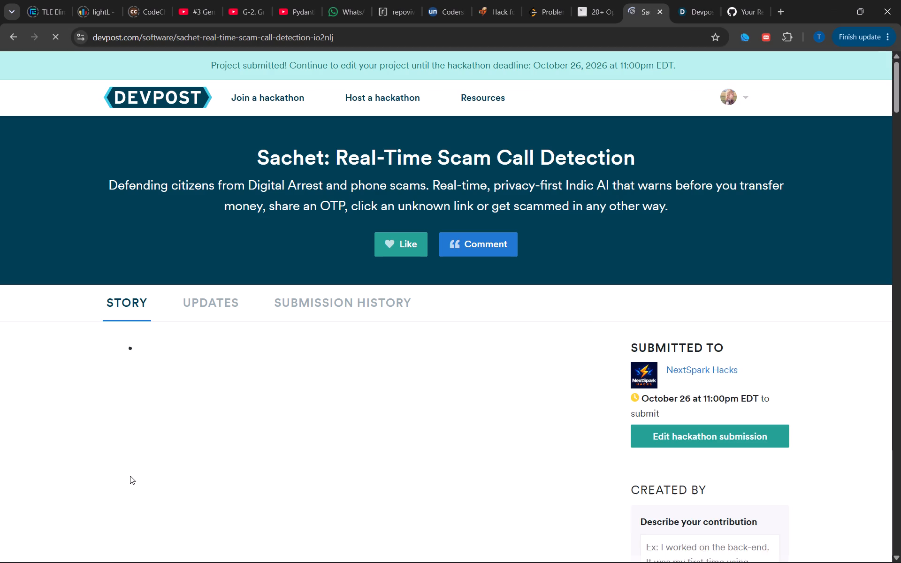
Look through the submitted project page, including its demo video and story sections.
{"action": "scroll", "coordinate": [64, 453], "scroll_direction": "down", "scroll_amount": 2}
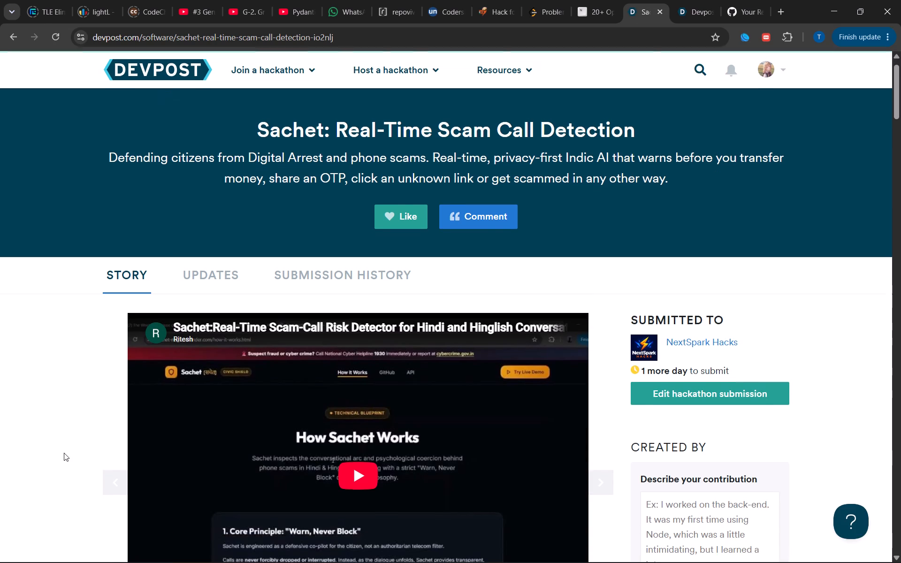
{"action": "scroll", "coordinate": [64, 453], "scroll_direction": "down", "scroll_amount": 5}
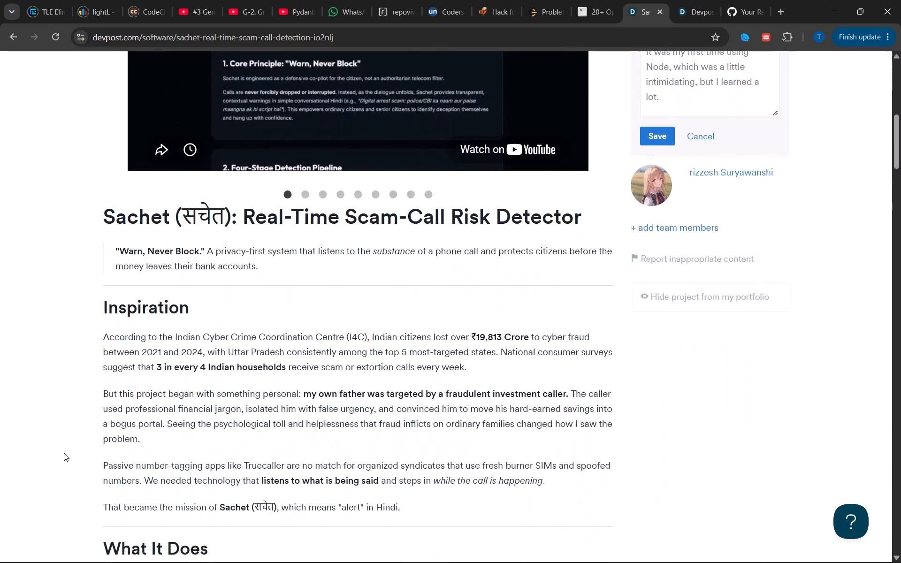
{"action": "scroll", "coordinate": [64, 453], "scroll_direction": "down", "scroll_amount": 6}
{"action": "scroll", "coordinate": [64, 453], "scroll_direction": "up", "scroll_amount": 9}
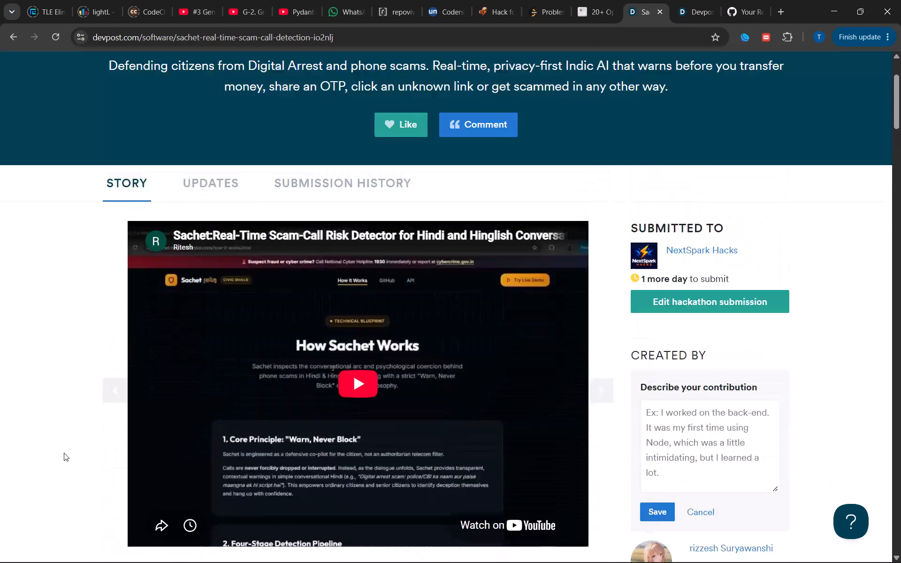
Go back to the edit page of the original Sachet entry and save that project.
{"action": "left_click", "coordinate": [702, 0]}
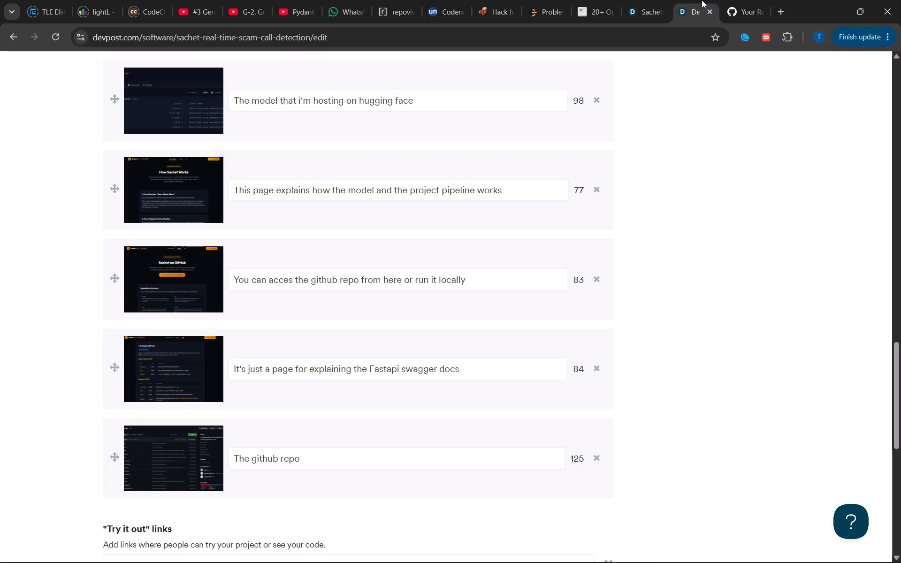
{"action": "scroll", "coordinate": [670, 173], "scroll_direction": "up", "scroll_amount": 4}
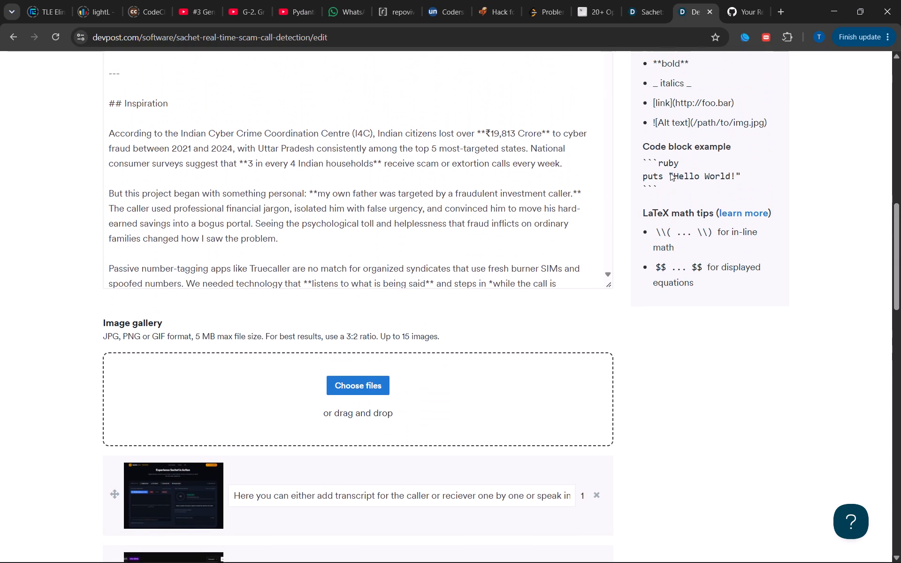
{"action": "scroll", "coordinate": [491, 264], "scroll_direction": "down", "scroll_amount": 18}
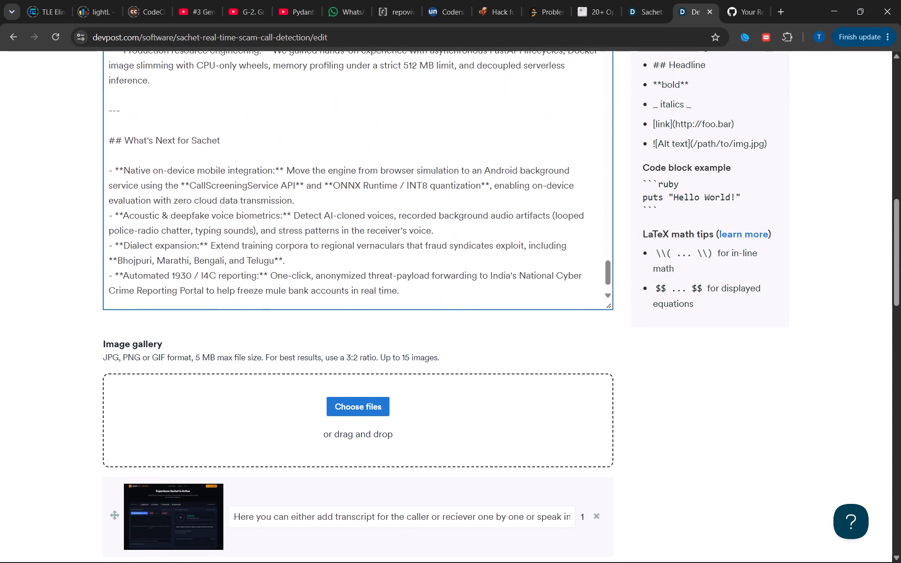
{"action": "scroll", "coordinate": [491, 264], "scroll_direction": "down", "scroll_amount": 5}
{"action": "left_click", "coordinate": [129, 303]}
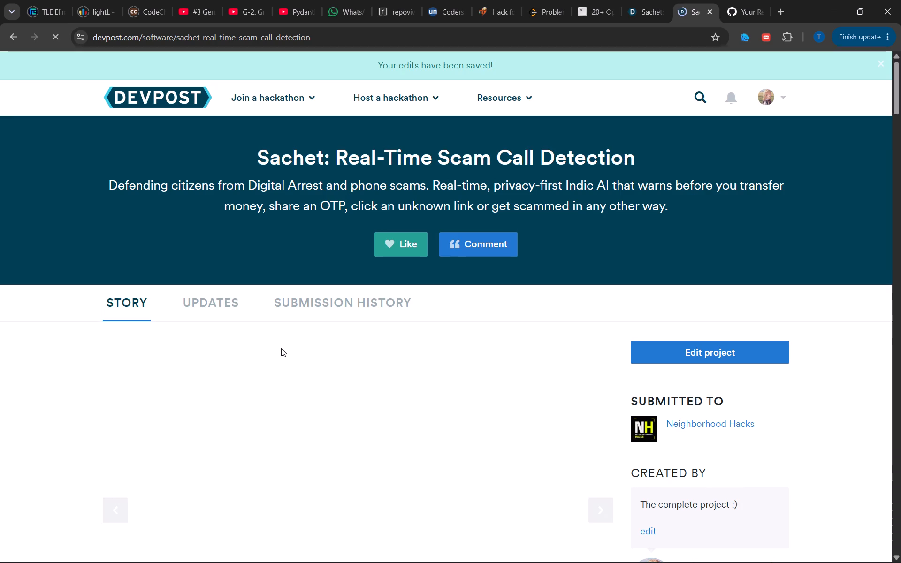
Open the Neighborhood Hacks page from the project's submission info and look through its participants list.
{"action": "scroll", "coordinate": [460, 322], "scroll_direction": "right", "scroll_amount": 1}
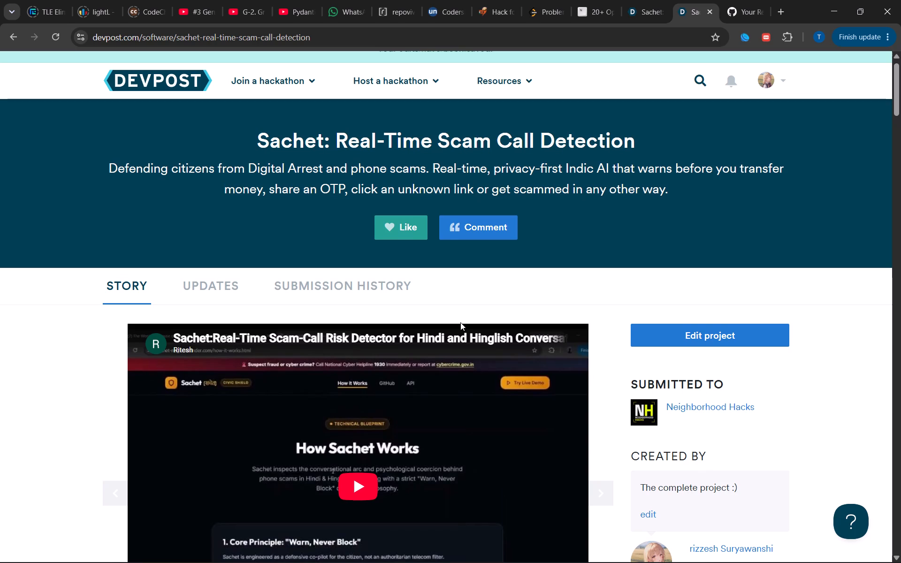
{"action": "left_click", "coordinate": [702, 424]}
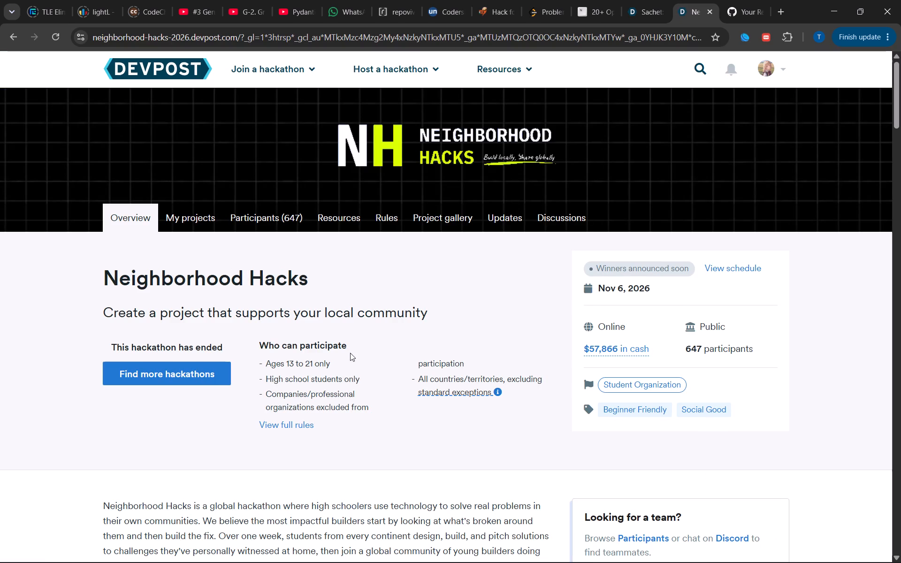
{"action": "left_click", "coordinate": [283, 218]}
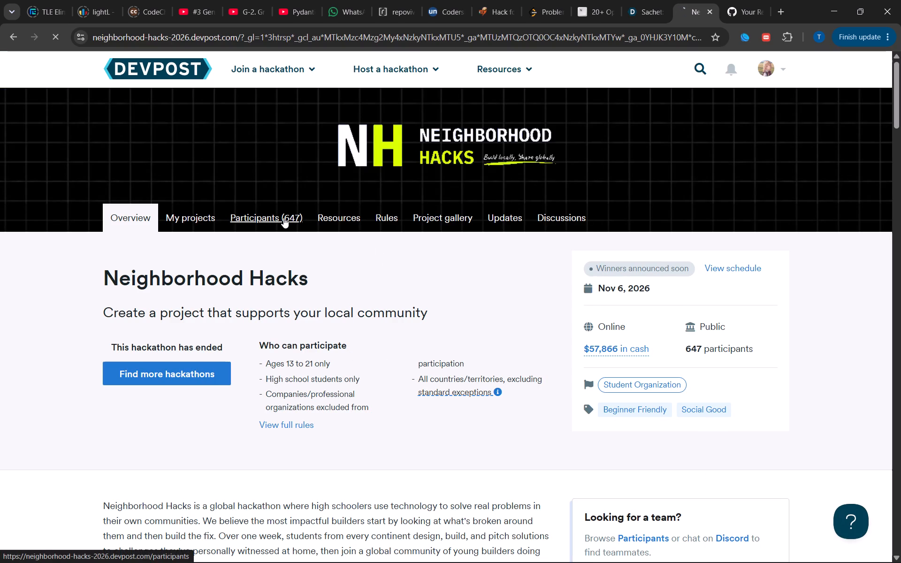
{"action": "scroll", "coordinate": [298, 367], "scroll_direction": "down", "scroll_amount": 4}
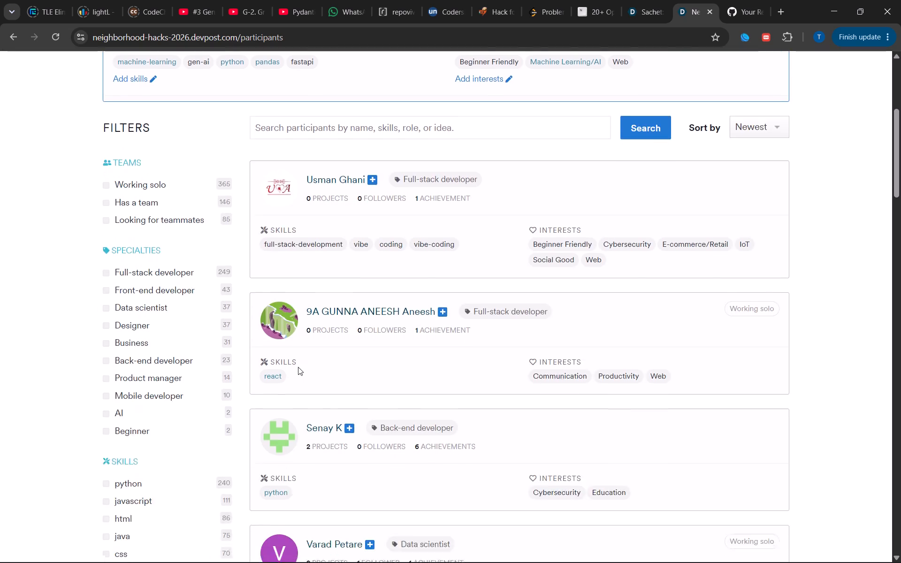
{"action": "scroll", "coordinate": [298, 367], "scroll_direction": "down", "scroll_amount": 3}
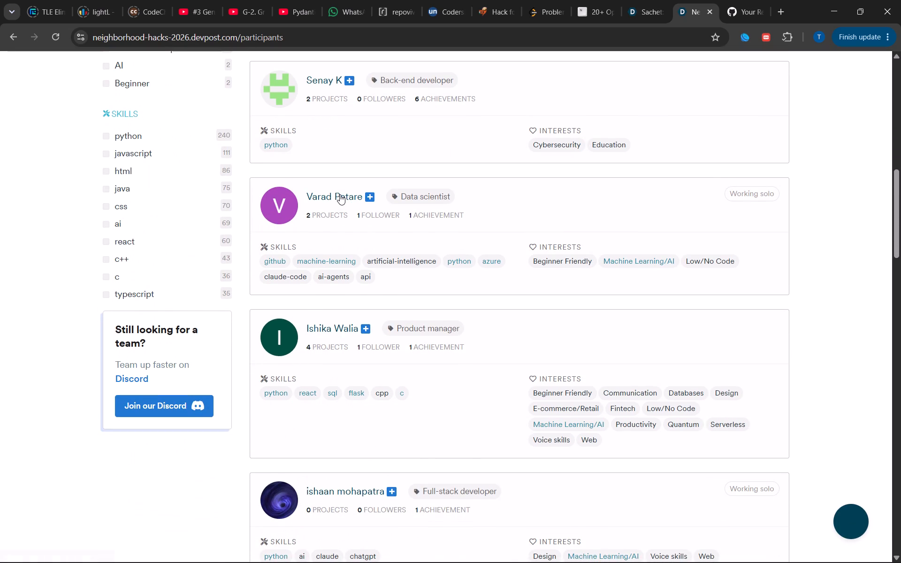
Open the profile of the solo data scientist among the participants and examine the hackathons they joined.
{"action": "left_click", "coordinate": [340, 194]}
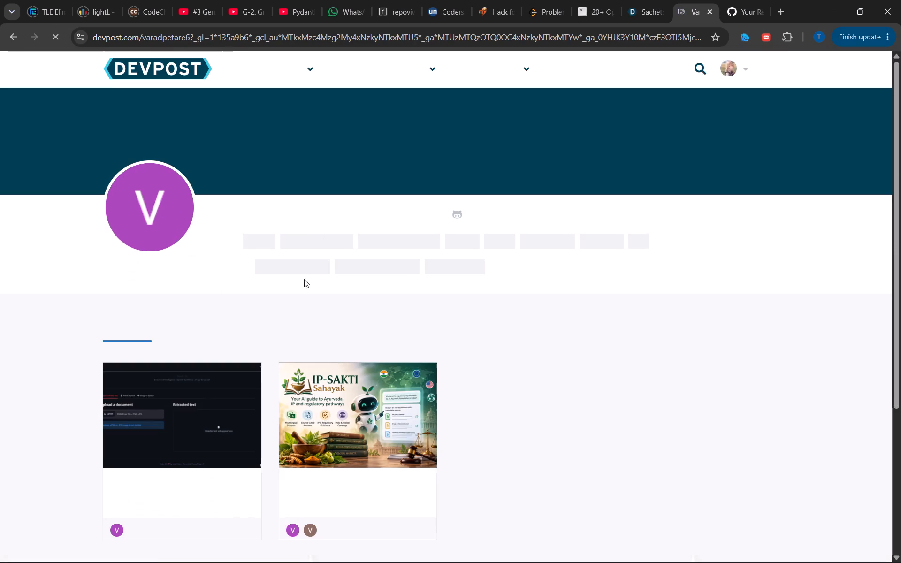
{"action": "scroll", "coordinate": [291, 343], "scroll_direction": "down", "scroll_amount": 1}
{"action": "left_click", "coordinate": [186, 289]}
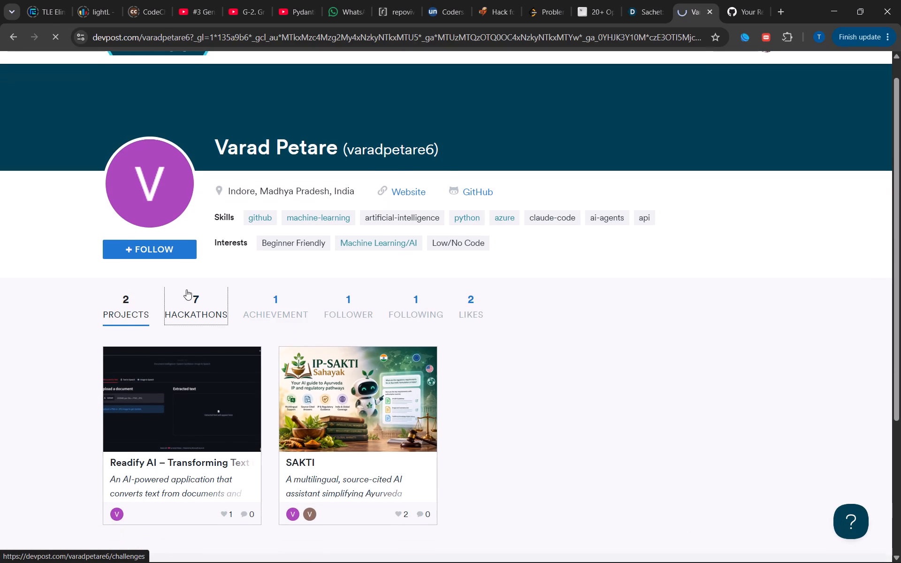
{"action": "scroll", "coordinate": [224, 385], "scroll_direction": "down", "scroll_amount": 4}
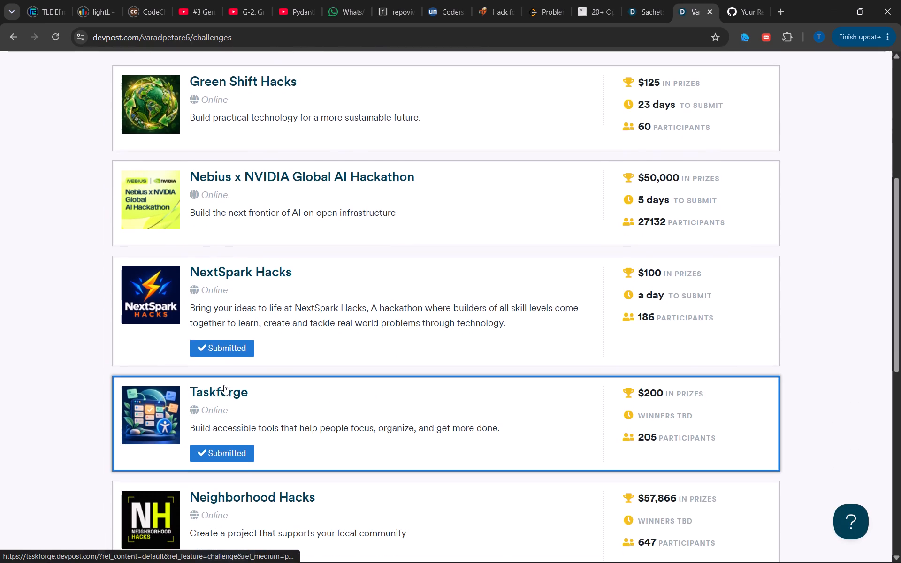
{"action": "scroll", "coordinate": [224, 385], "scroll_direction": "down", "scroll_amount": 3}
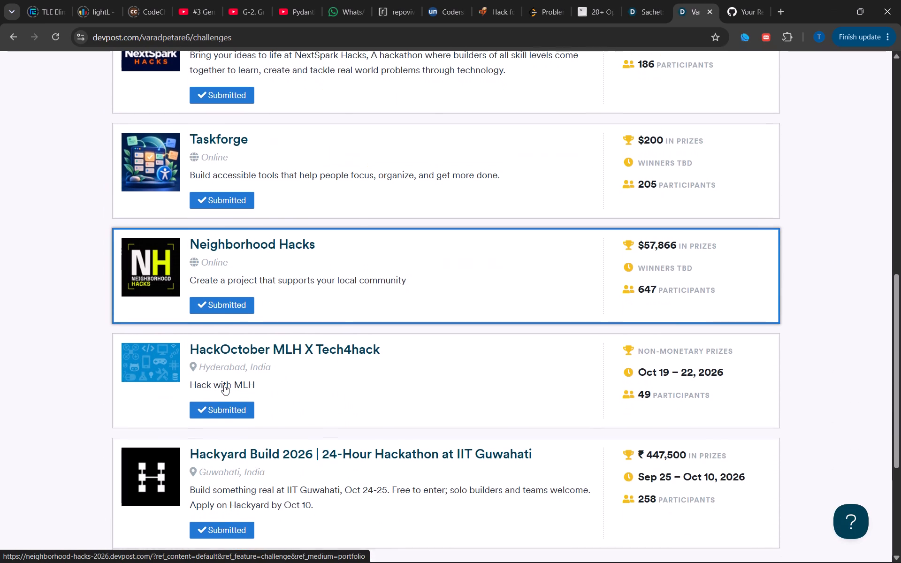
{"action": "scroll", "coordinate": [224, 385], "scroll_direction": "down", "scroll_amount": 2}
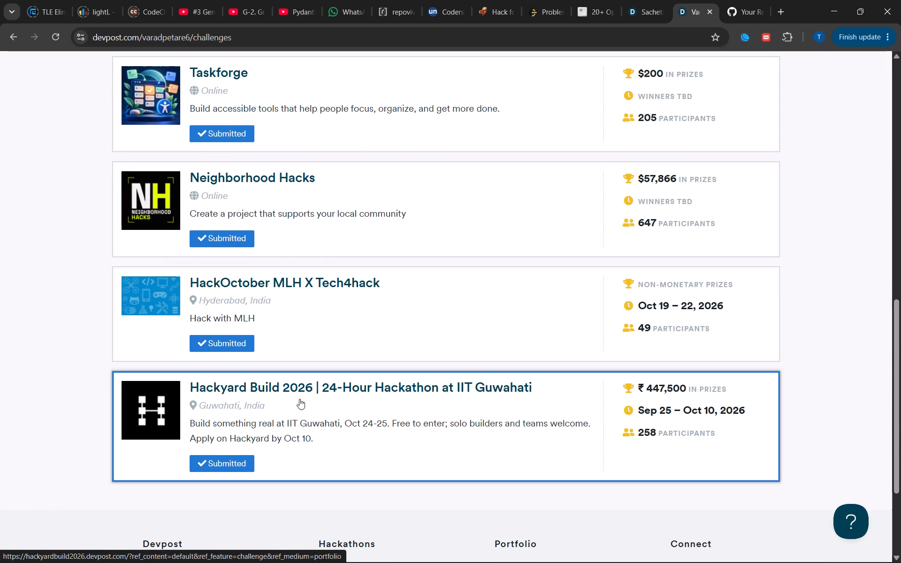
{"action": "scroll", "coordinate": [299, 399], "scroll_direction": "up", "scroll_amount": 1}
{"action": "scroll", "coordinate": [299, 399], "scroll_direction": "down", "scroll_amount": 1}
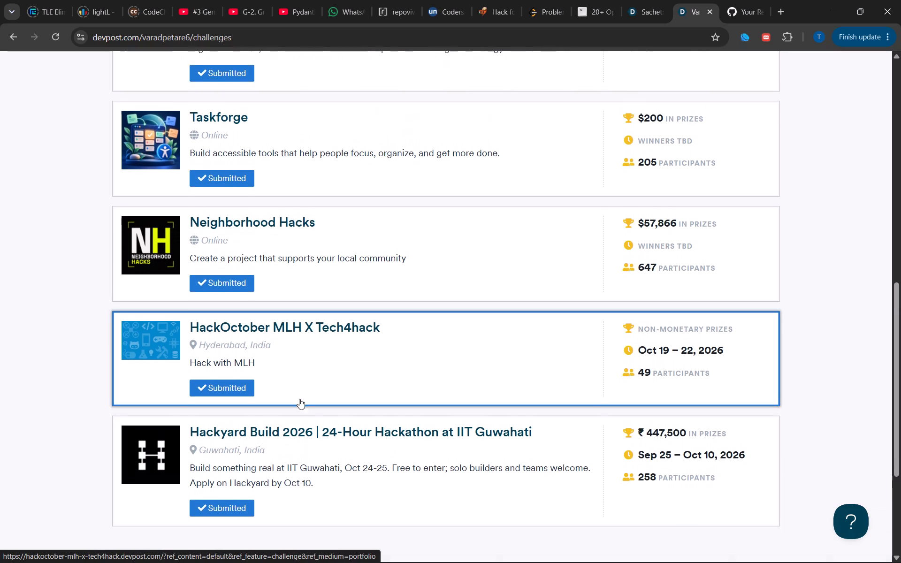
{"action": "scroll", "coordinate": [299, 399], "scroll_direction": "down", "scroll_amount": 3}
{"action": "left_click", "coordinate": [299, 399]}
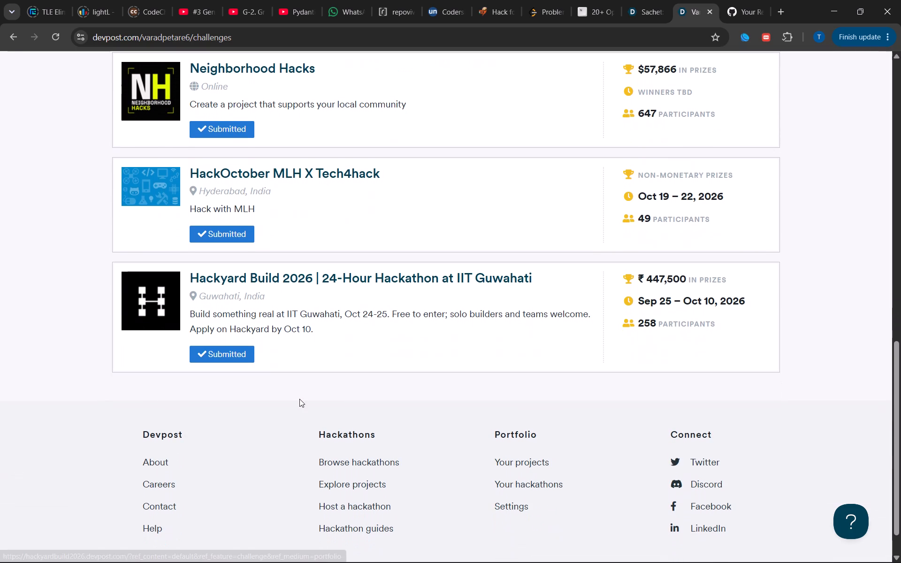
{"action": "left_click", "coordinate": [295, 388]}
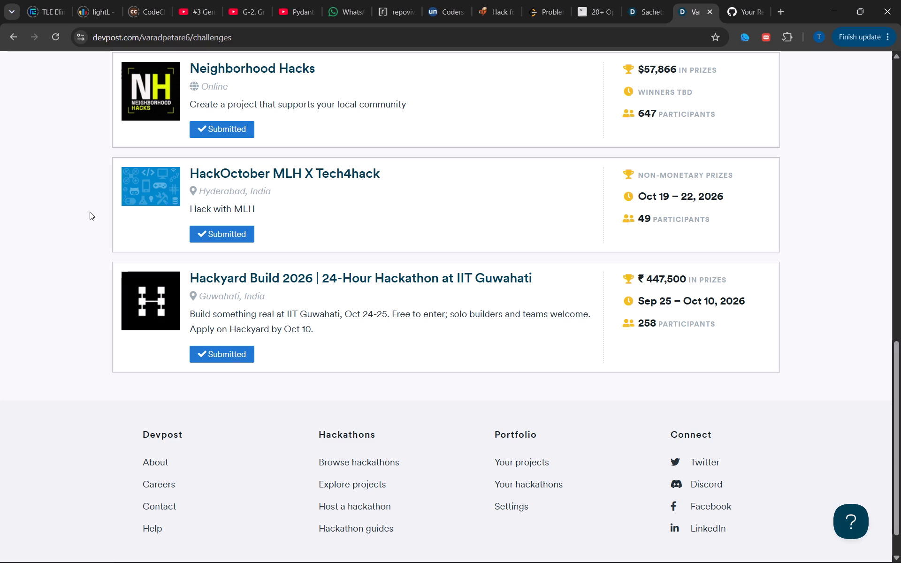
{"action": "scroll", "coordinate": [90, 212], "scroll_direction": "up", "scroll_amount": 3}
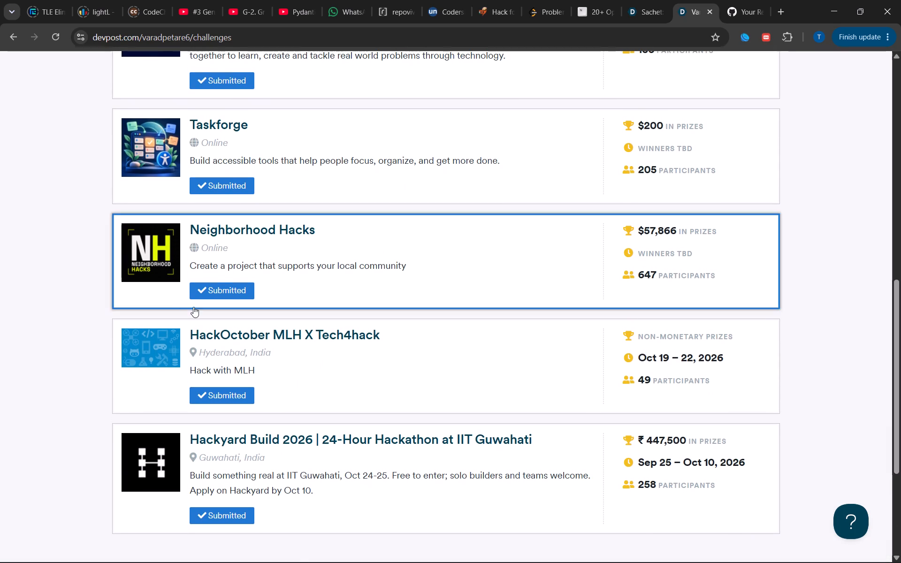
Check the Hackyard Build 2026 overview and the HackOctober MLH X Tech4hack prizes and judging criteria, returning to the participant's hackathon list.
{"action": "left_click", "coordinate": [260, 436]}
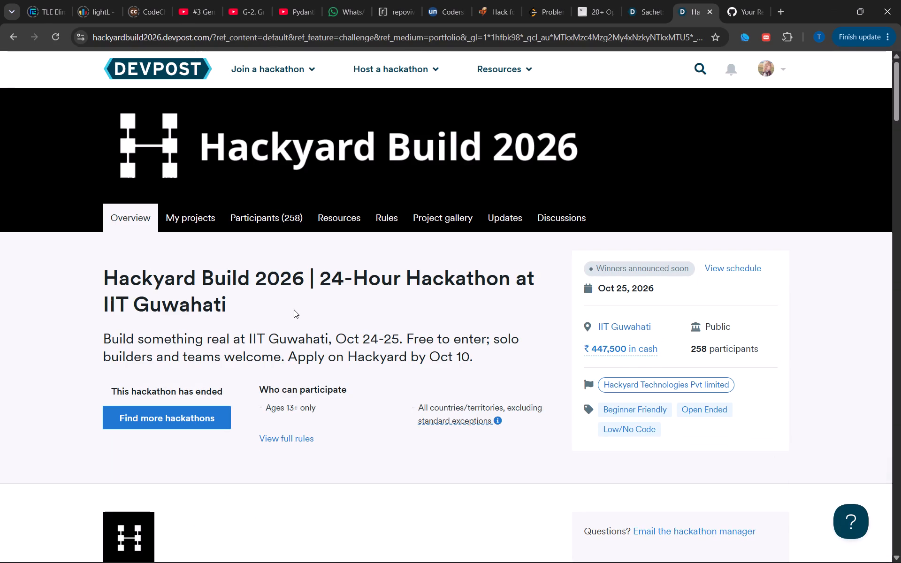
{"action": "left_click", "coordinate": [10, 37]}
{"action": "left_click", "coordinate": [244, 336]}
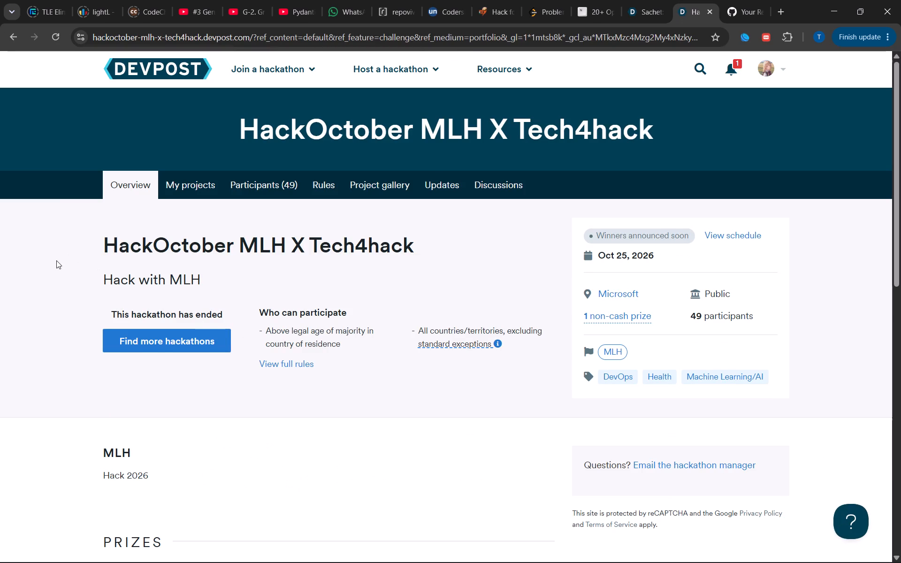
{"action": "scroll", "coordinate": [56, 260], "scroll_direction": "down", "scroll_amount": 7}
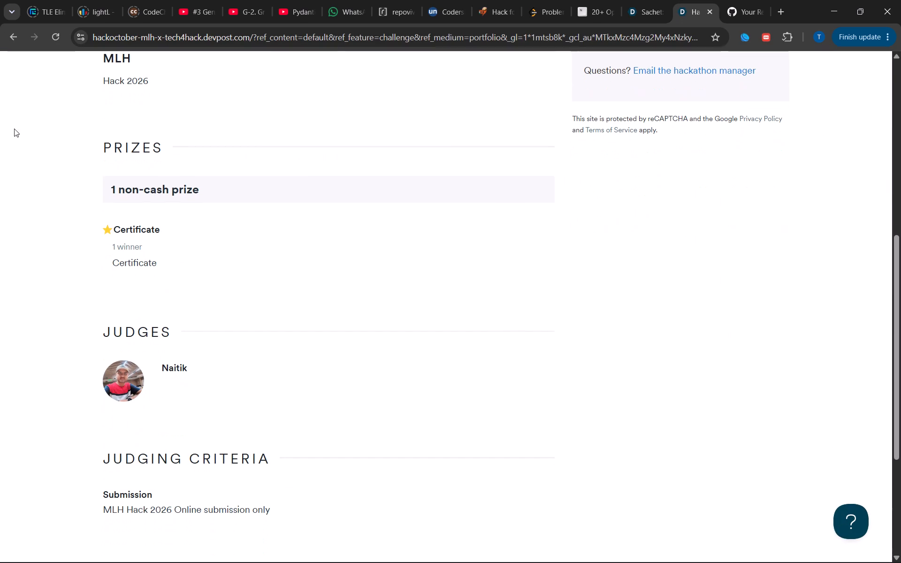
{"action": "left_click", "coordinate": [14, 38]}
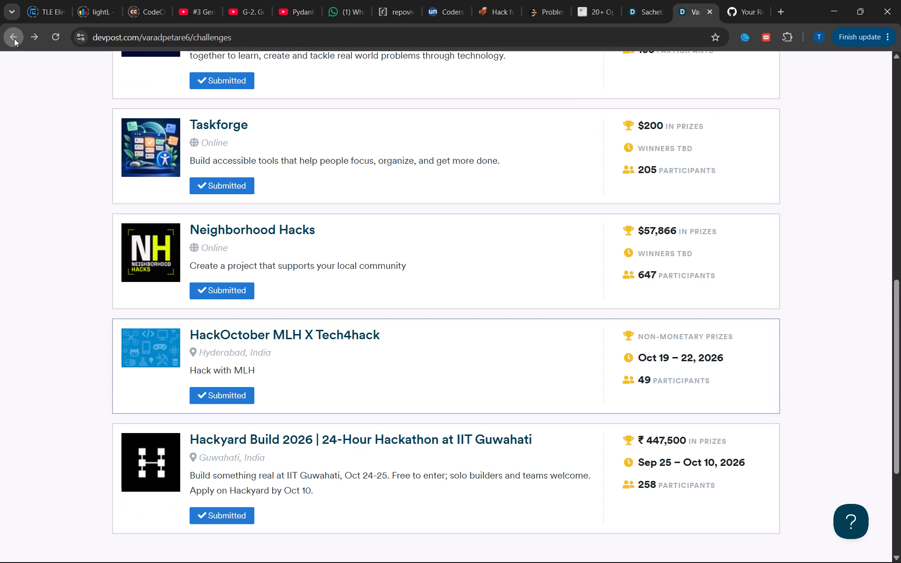
Check the Green Shift Hacks overview from the participant's hackathon list and return to the list.
{"action": "scroll", "coordinate": [81, 297], "scroll_direction": "up", "scroll_amount": 3}
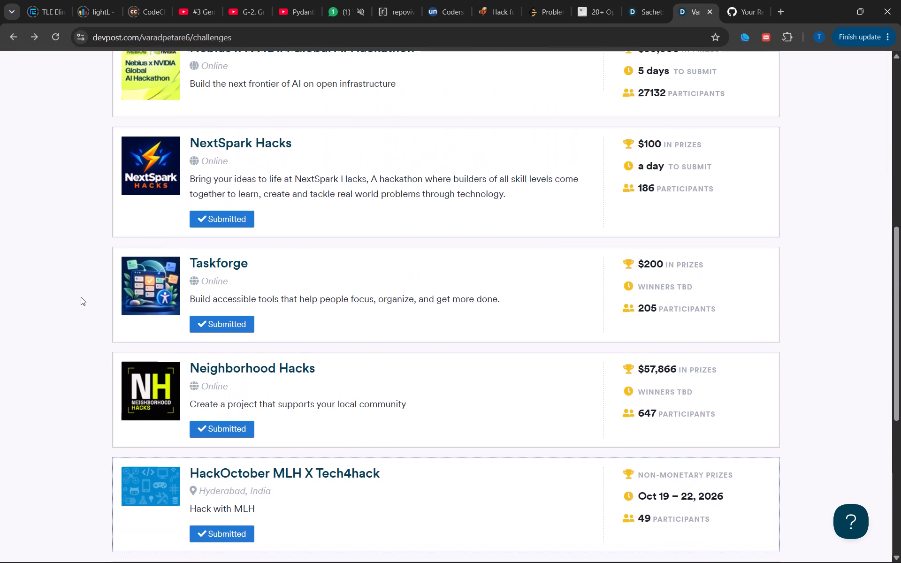
{"action": "scroll", "coordinate": [81, 297], "scroll_direction": "up", "scroll_amount": 3}
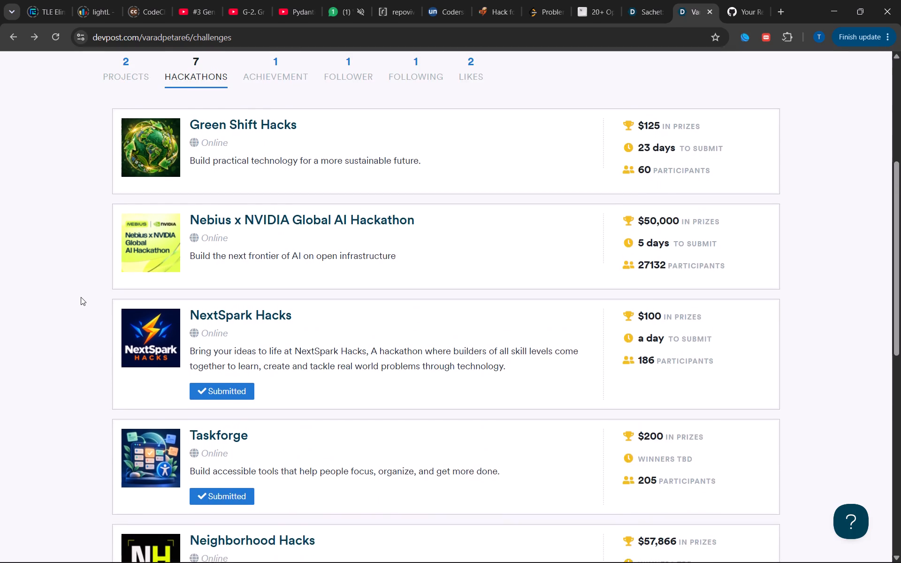
{"action": "scroll", "coordinate": [81, 297], "scroll_direction": "up", "scroll_amount": 3}
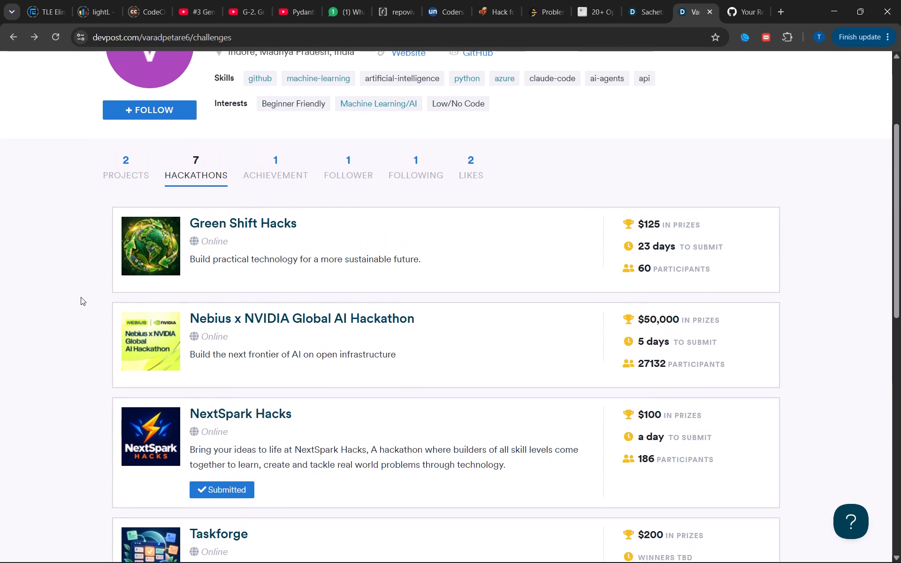
{"action": "scroll", "coordinate": [81, 297], "scroll_direction": "up", "scroll_amount": 1}
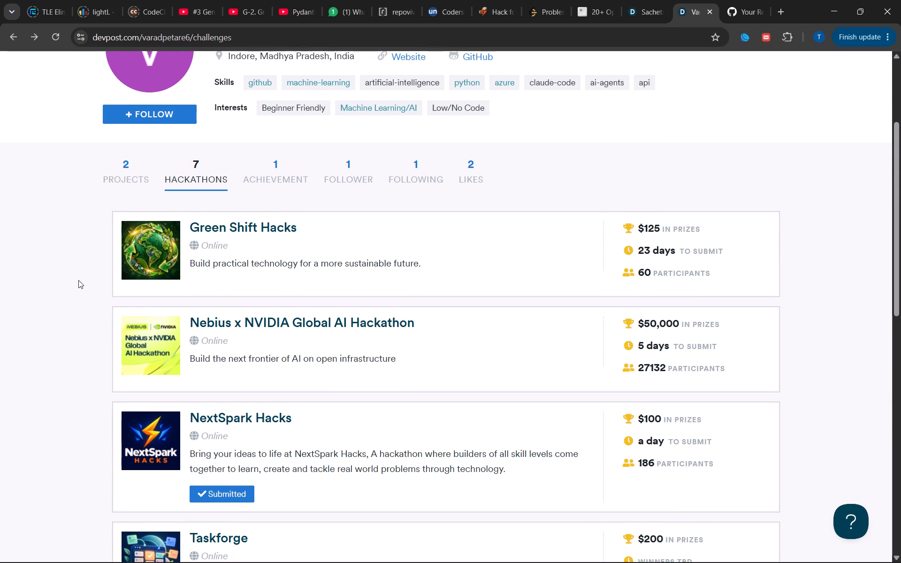
{"action": "left_click", "coordinate": [205, 232]}
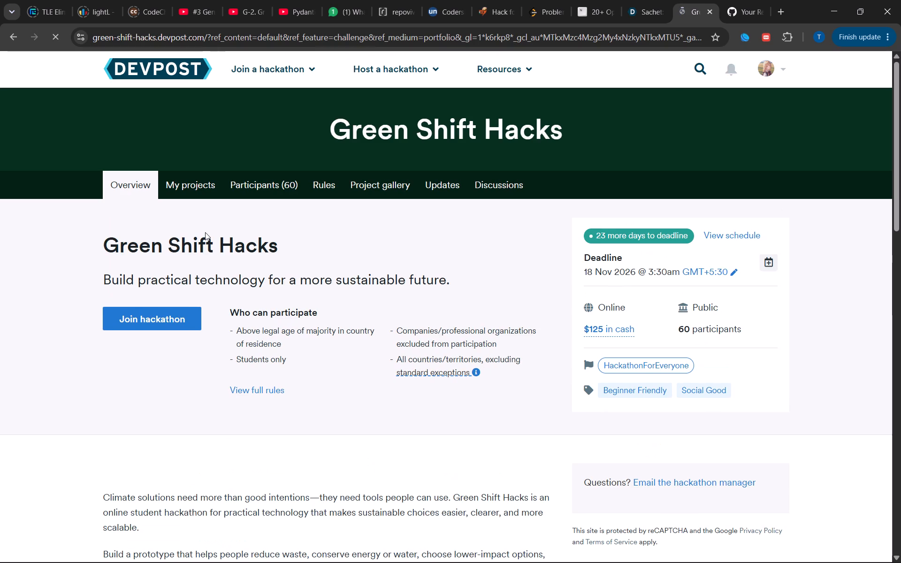
{"action": "scroll", "coordinate": [205, 232], "scroll_direction": "down", "scroll_amount": 3}
{"action": "scroll", "coordinate": [205, 232], "scroll_direction": "up", "scroll_amount": 7}
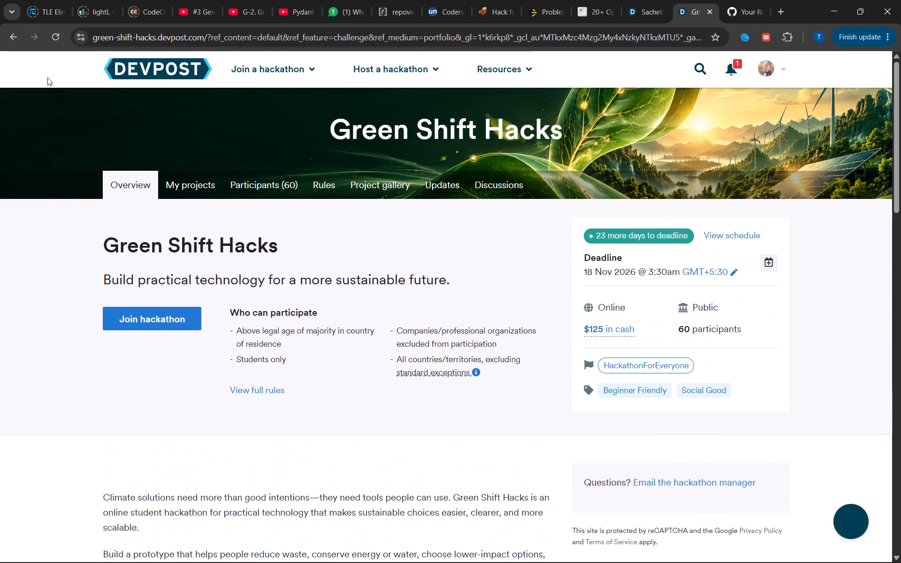
{"action": "left_click", "coordinate": [9, 36]}
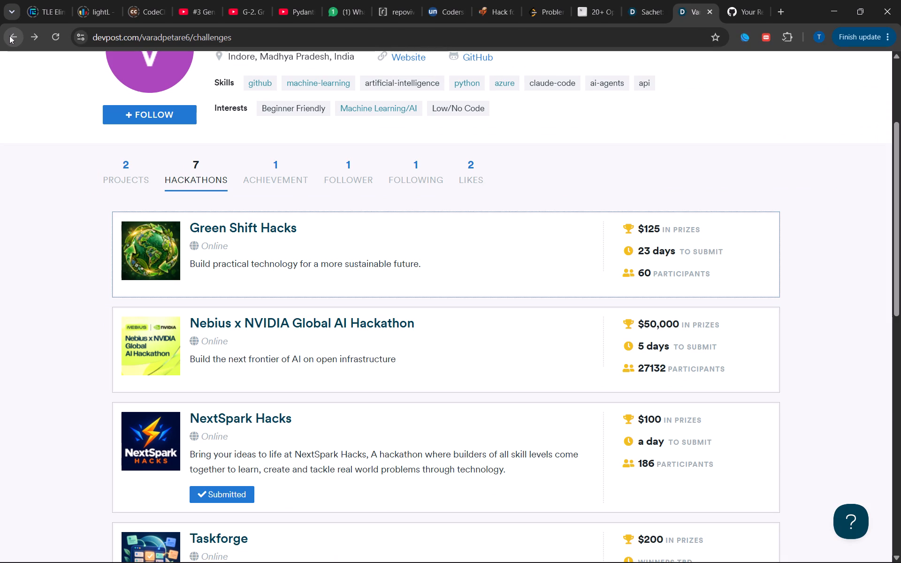
Check the Taskforge hackathon overview from the participant's hackathon list and return to the list.
{"action": "scroll", "coordinate": [39, 251], "scroll_direction": "down", "scroll_amount": 2}
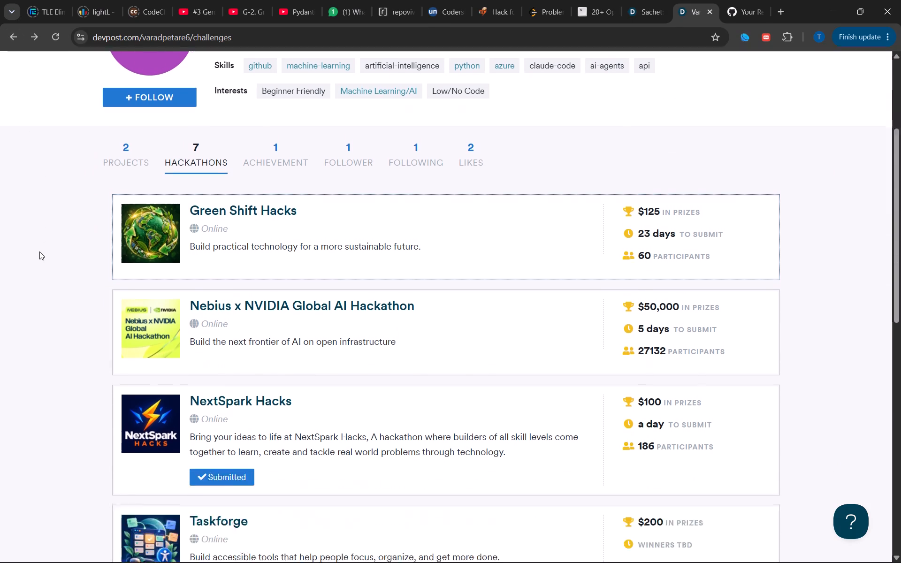
{"action": "scroll", "coordinate": [39, 251], "scroll_direction": "down", "scroll_amount": 4}
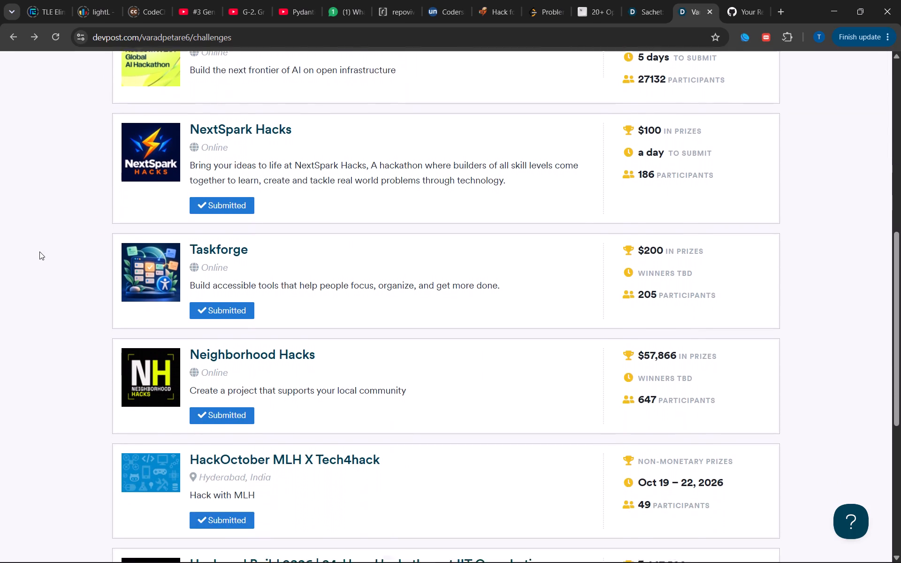
{"action": "scroll", "coordinate": [39, 251], "scroll_direction": "down", "scroll_amount": 2}
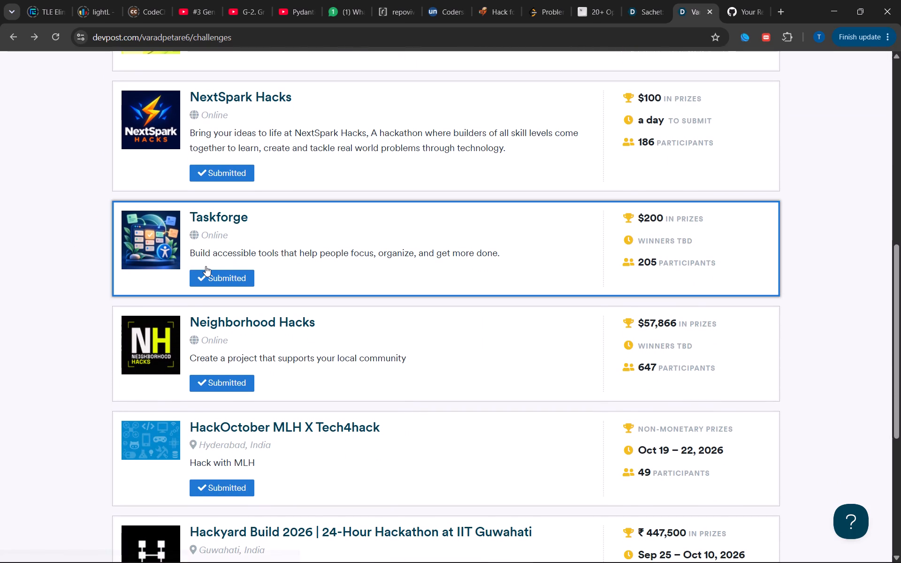
{"action": "left_click", "coordinate": [206, 266]}
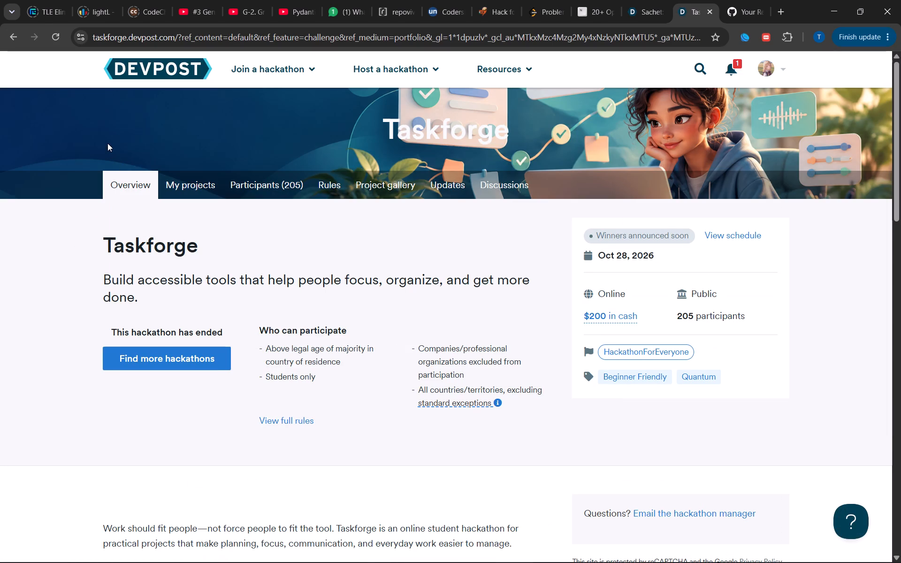
{"action": "left_click", "coordinate": [9, 35]}
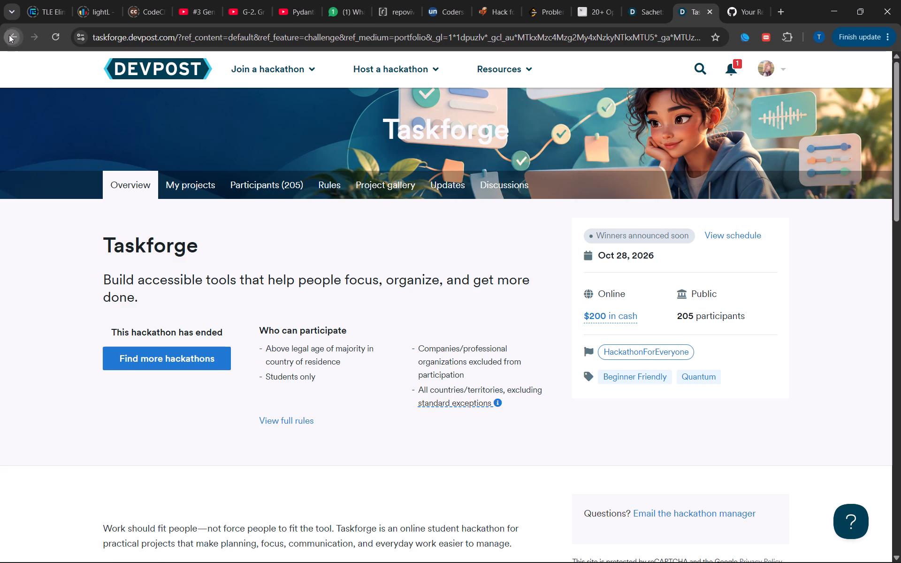
{"action": "scroll", "coordinate": [89, 247], "scroll_direction": "up", "scroll_amount": 3}
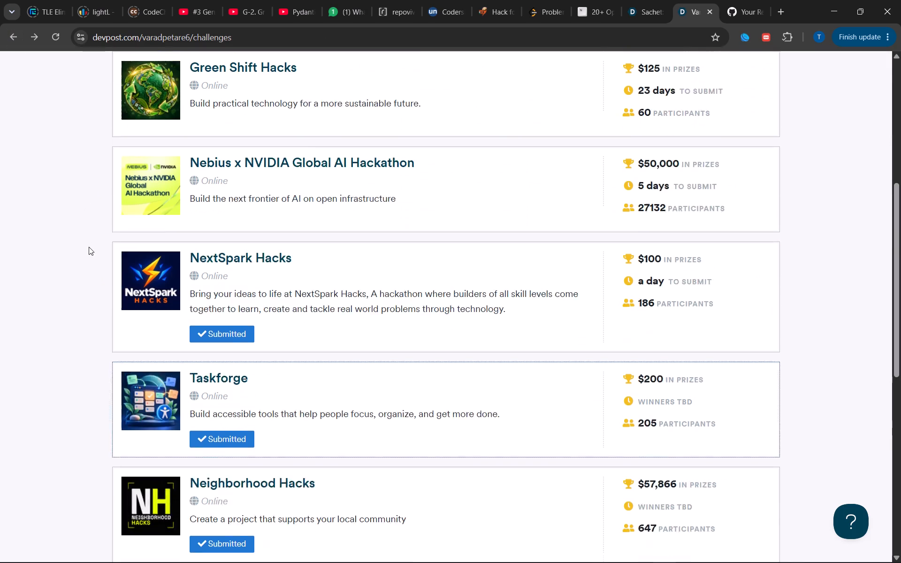
Return to the Neighborhood Hacks participants and open the profile of the product manager listed below the solo data scientist.
{"action": "scroll", "coordinate": [89, 247], "scroll_direction": "up", "scroll_amount": 3}
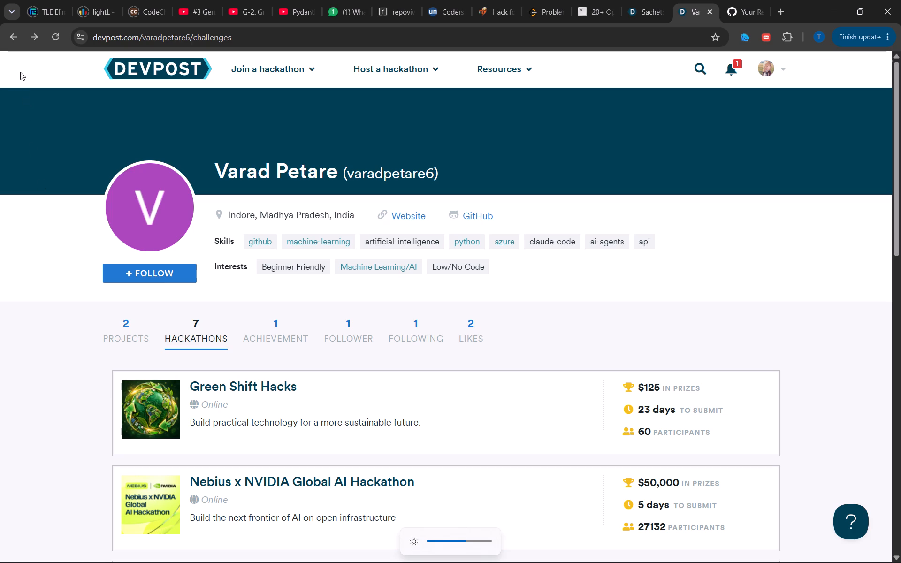
{"action": "left_click", "coordinate": [16, 34]}
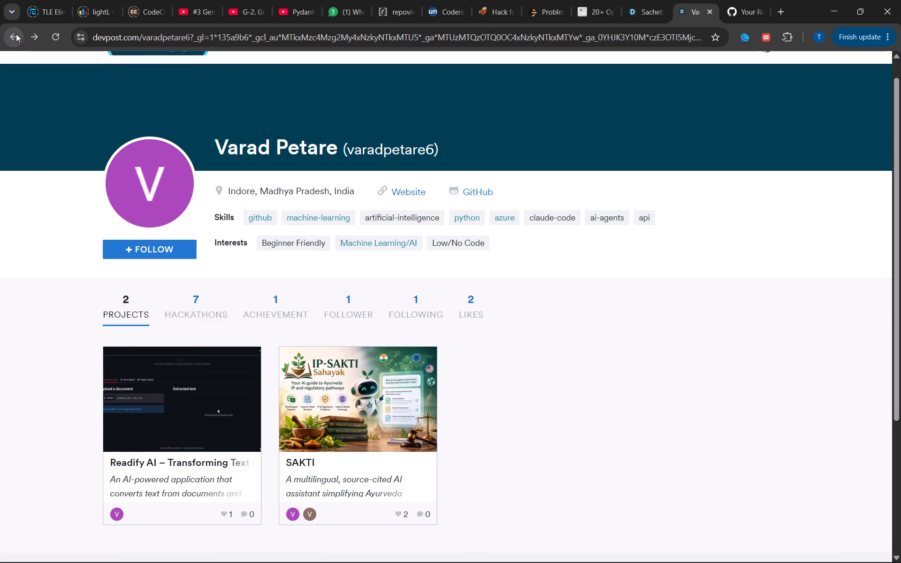
{"action": "left_click", "coordinate": [16, 38]}
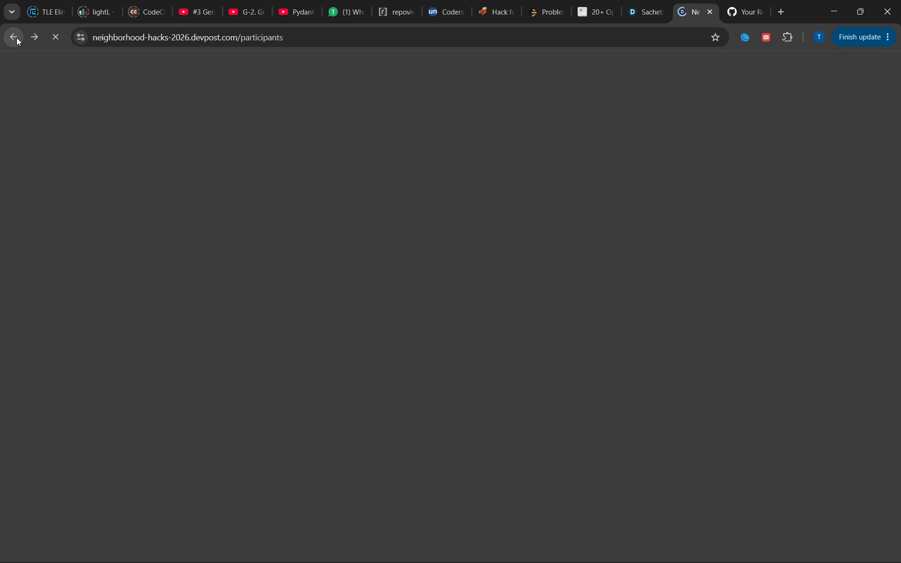
{"action": "scroll", "coordinate": [348, 255], "scroll_direction": "down", "scroll_amount": 1}
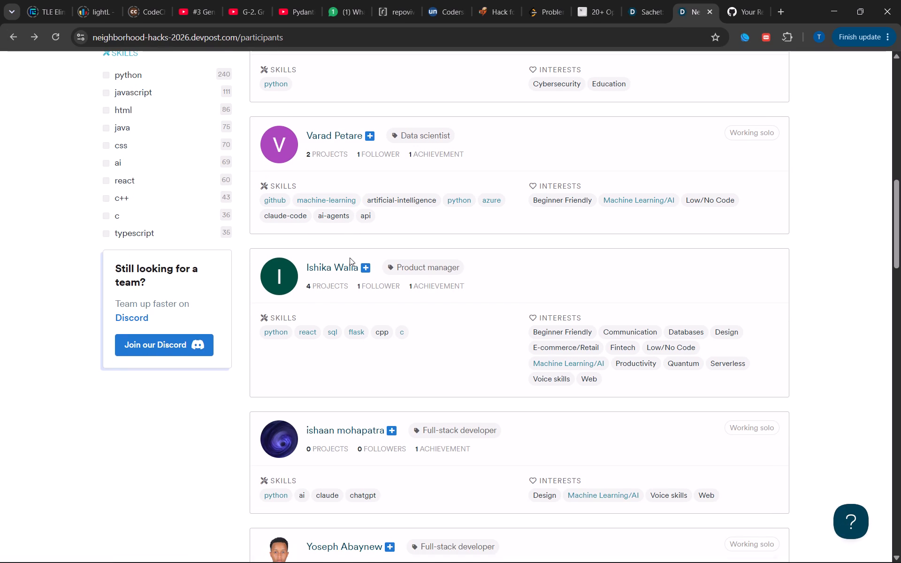
{"action": "left_click", "coordinate": [350, 262]}
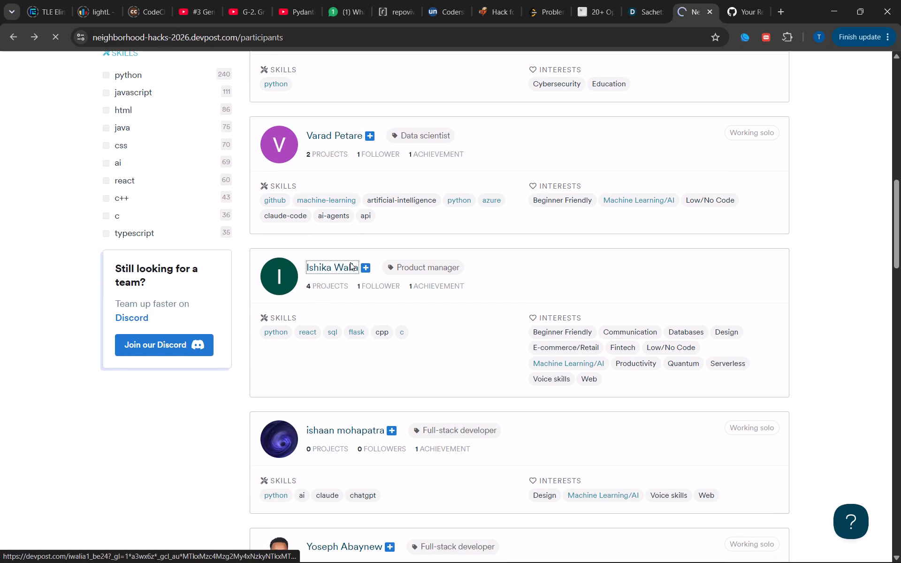
{"action": "scroll", "coordinate": [350, 262], "scroll_direction": "down", "scroll_amount": 2}
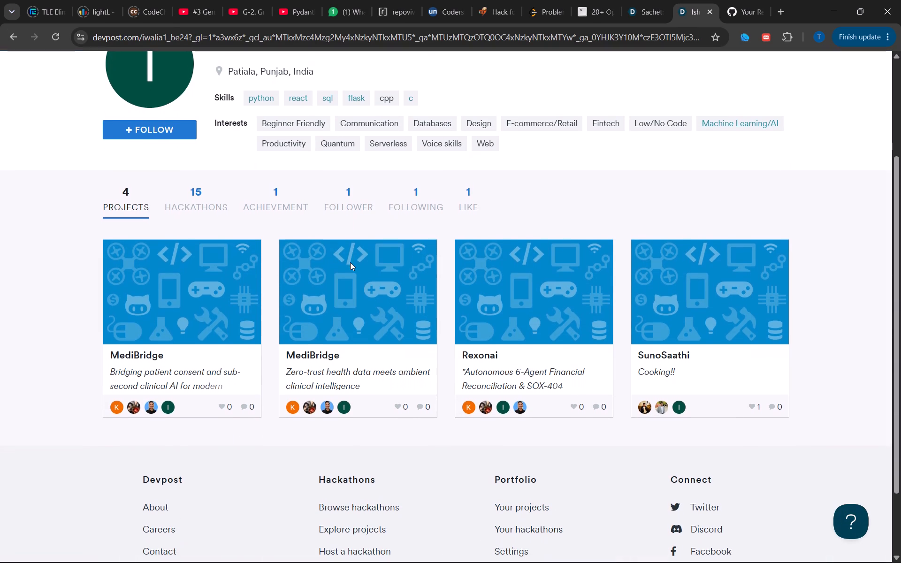
{"action": "scroll", "coordinate": [350, 262], "scroll_direction": "down", "scroll_amount": 1}
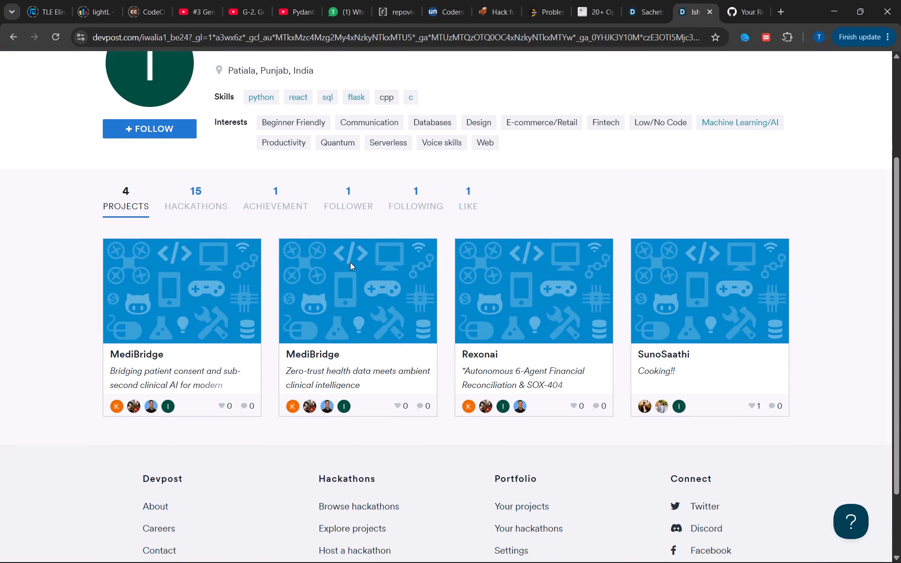
Examine the list of hackathons the product manager has joined.
{"action": "left_click", "coordinate": [196, 192]}
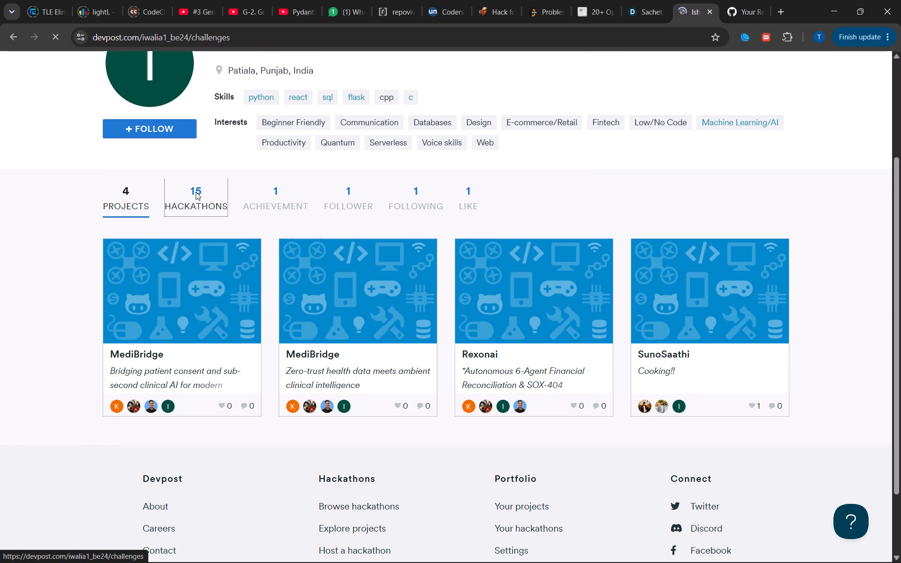
{"action": "scroll", "coordinate": [196, 192], "scroll_direction": "down", "scroll_amount": 5}
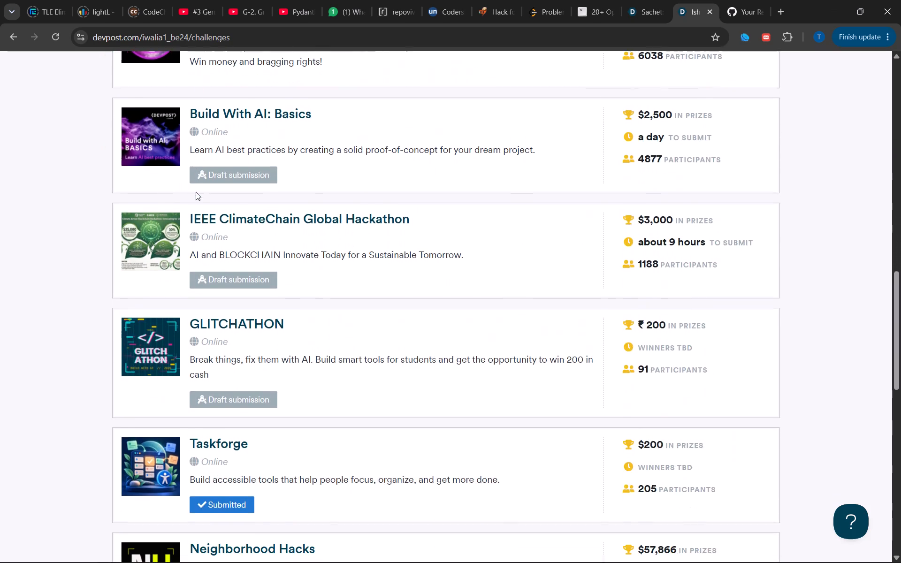
{"action": "scroll", "coordinate": [196, 192], "scroll_direction": "down", "scroll_amount": 5}
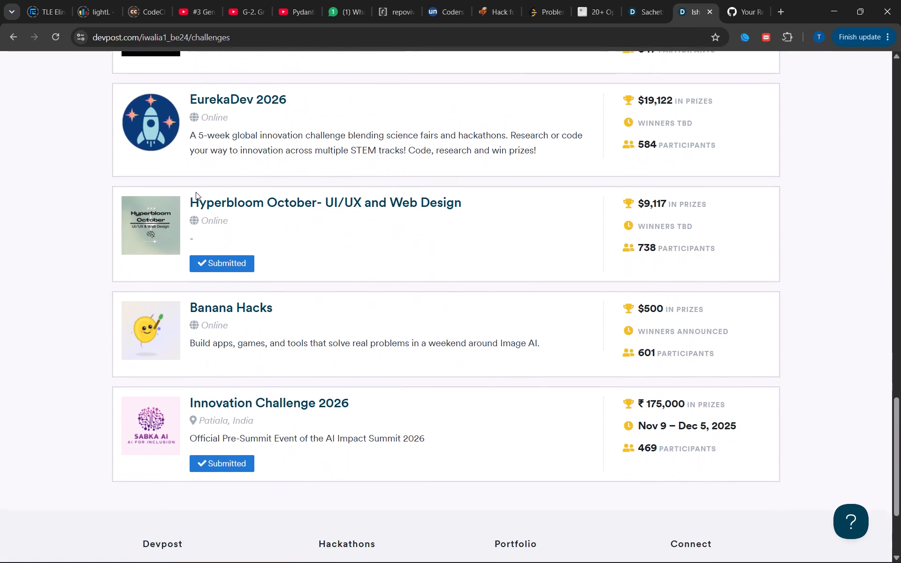
{"action": "scroll", "coordinate": [196, 192], "scroll_direction": "up", "scroll_amount": 2}
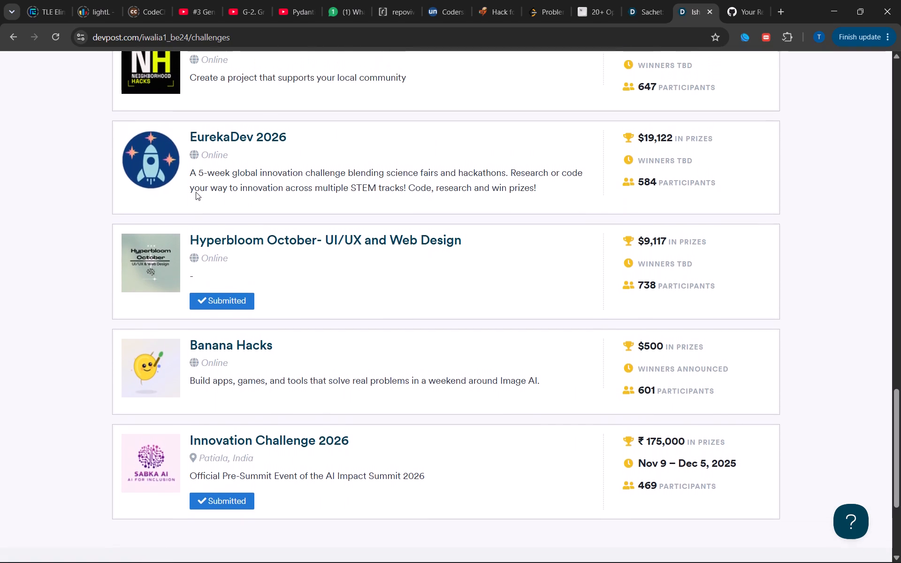
{"action": "scroll", "coordinate": [196, 192], "scroll_direction": "up", "scroll_amount": 1}
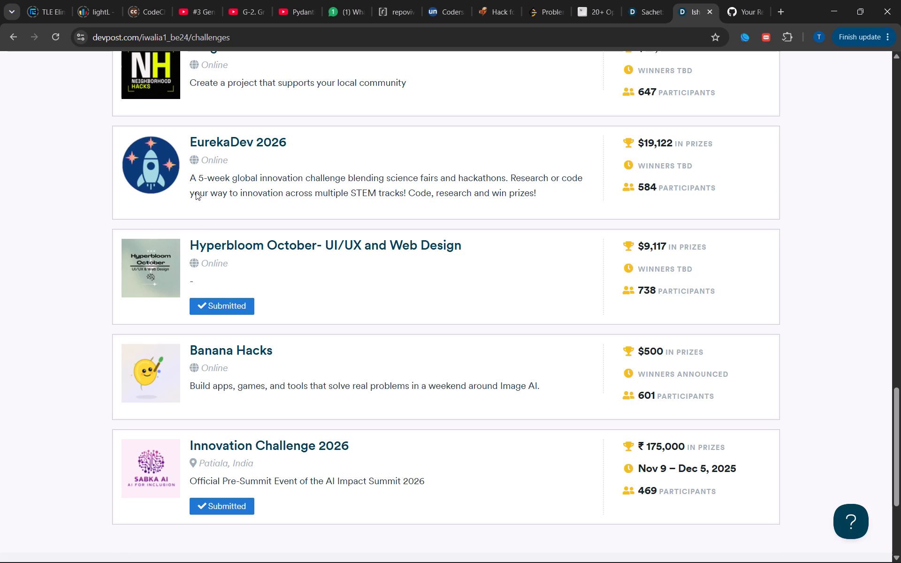
Open the Banana Hacks page from the product manager's hackathon list.
{"action": "left_click", "coordinate": [248, 348]}
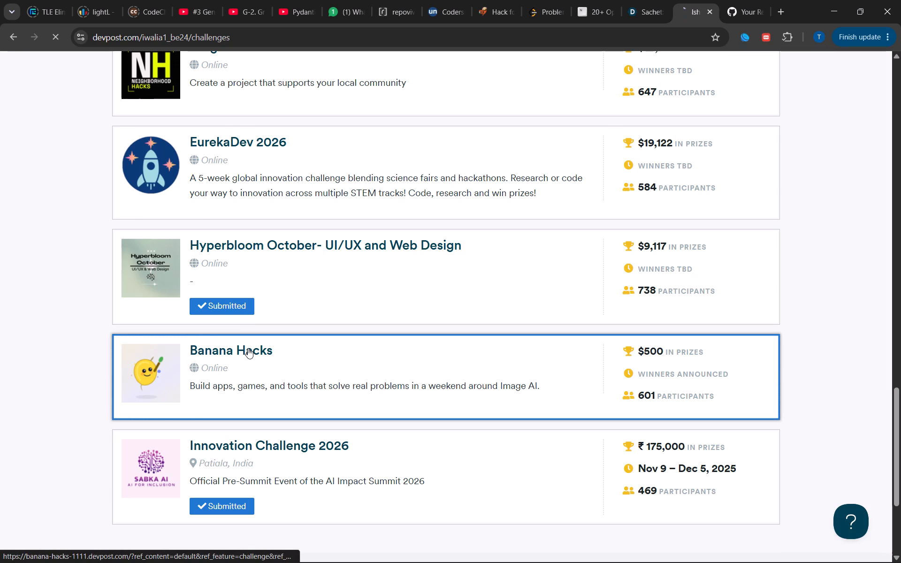